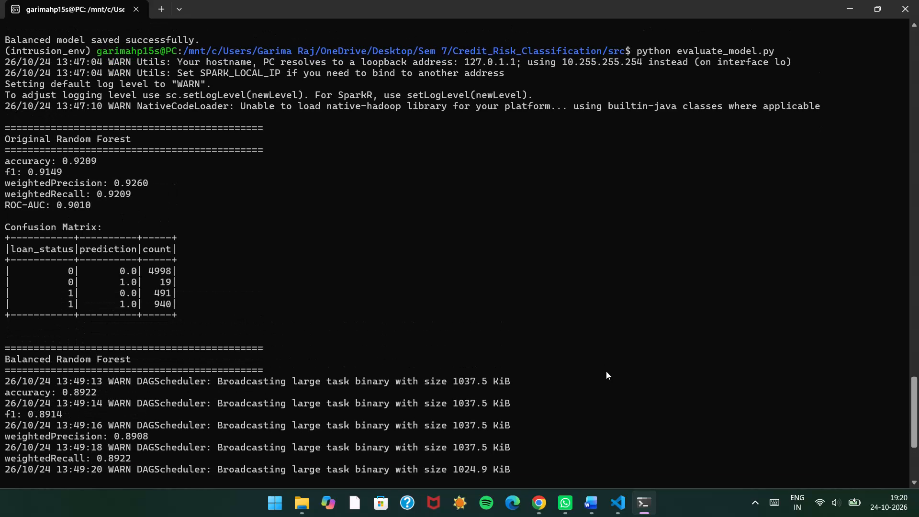
Capture a screen snip of the evaluate_model.py terminal output, covering the metrics and confusion matrices of both Random Forest models.
ctrl+scroll(606, 371, down, 1)
scroll(606, 371, down, 1)
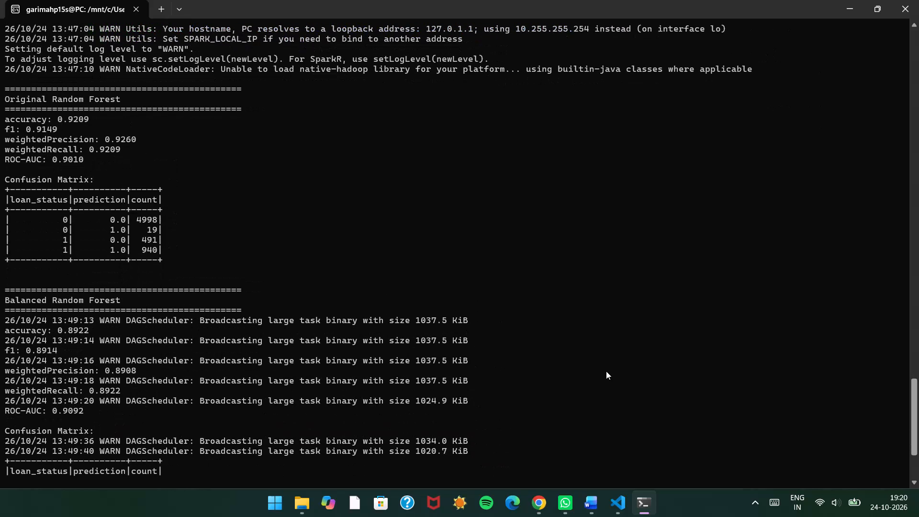
scroll(606, 371, down, 2)
scroll(606, 371, up, 1)
ctrl+scroll(606, 371, down, 1)
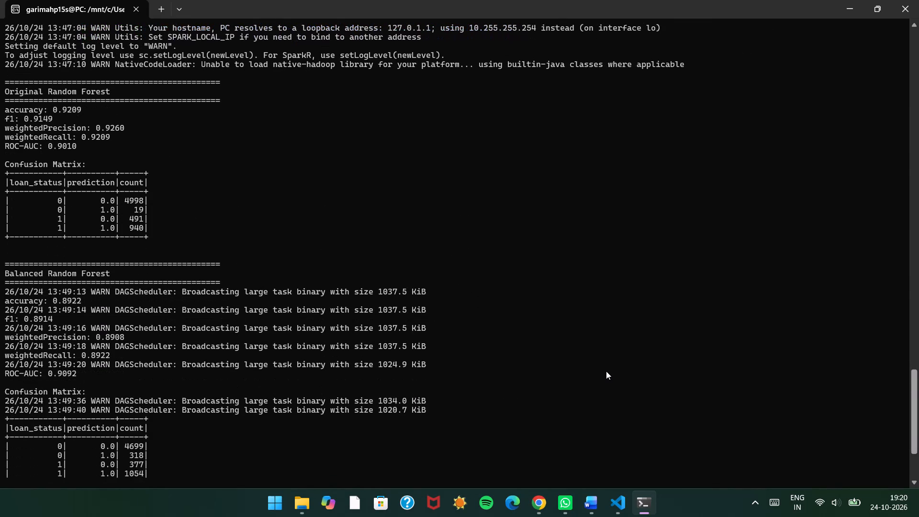
right_click(606, 371)
scroll(606, 371, up, 2)
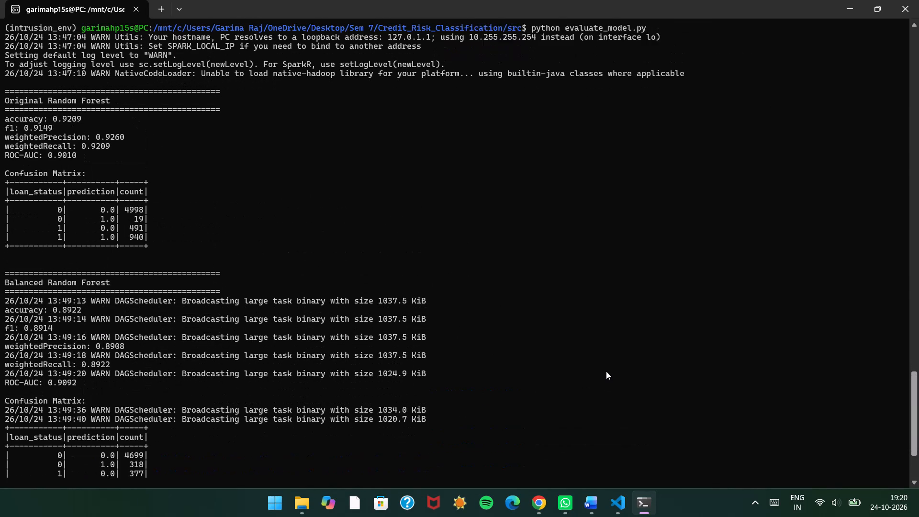
scroll(606, 371, up, 1)
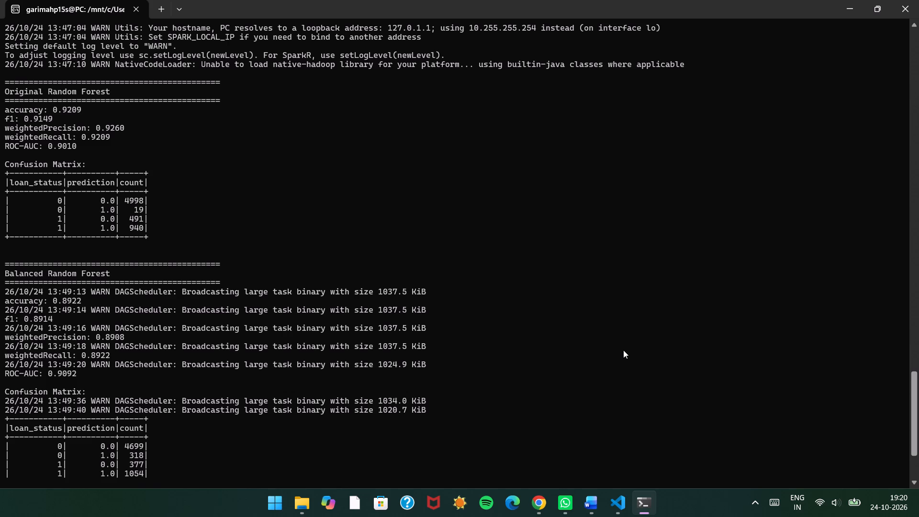
ctrl+scroll(623, 350, down, 3)
ctrl+scroll(623, 350, up, 2)
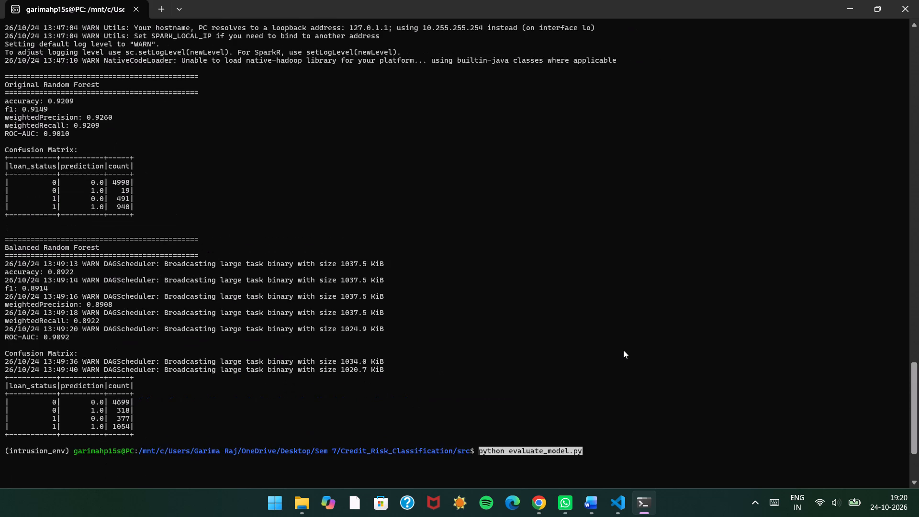
ctrl+scroll(623, 350, up, 1)
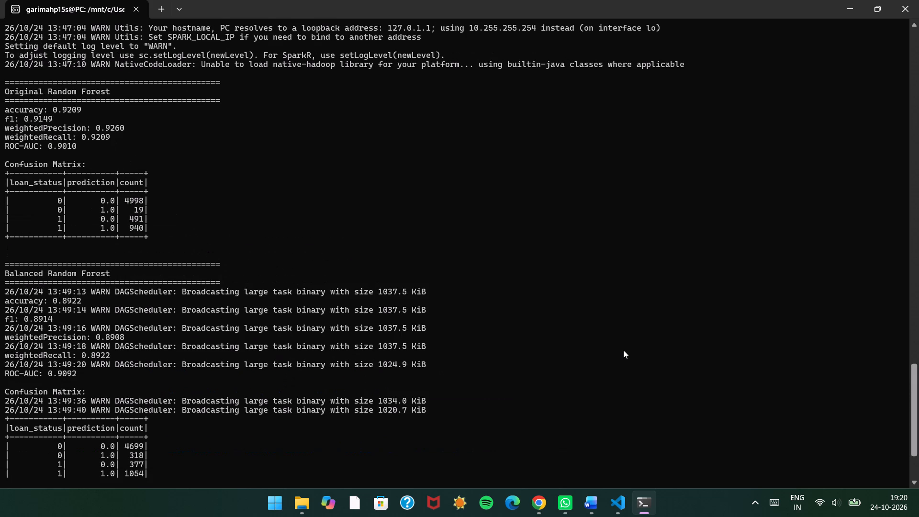
ctrl+scroll(623, 350, down, 1)
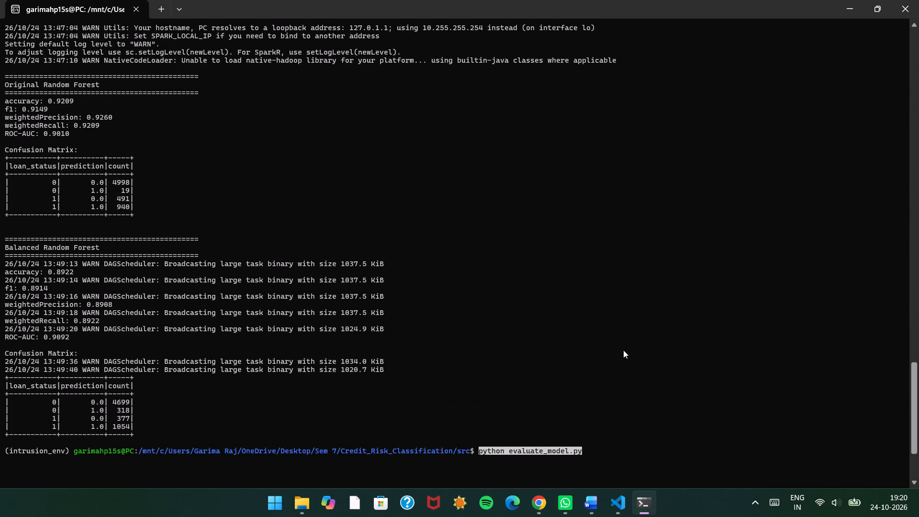
key(Print)
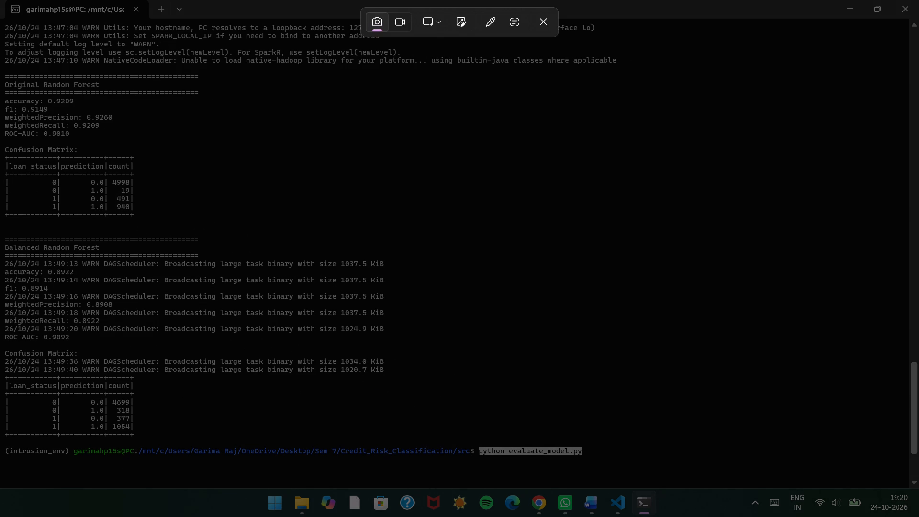
drag(3, 23, 49, 27)
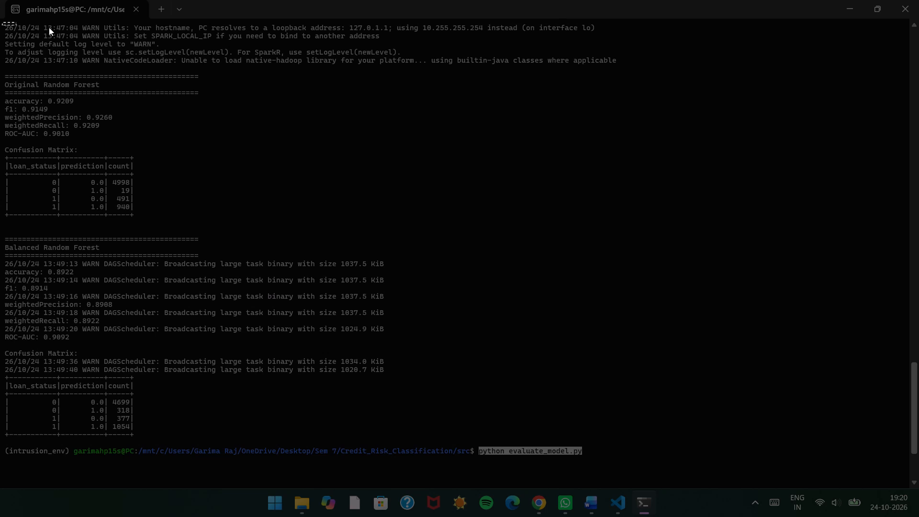
drag(49, 27, 625, 430)
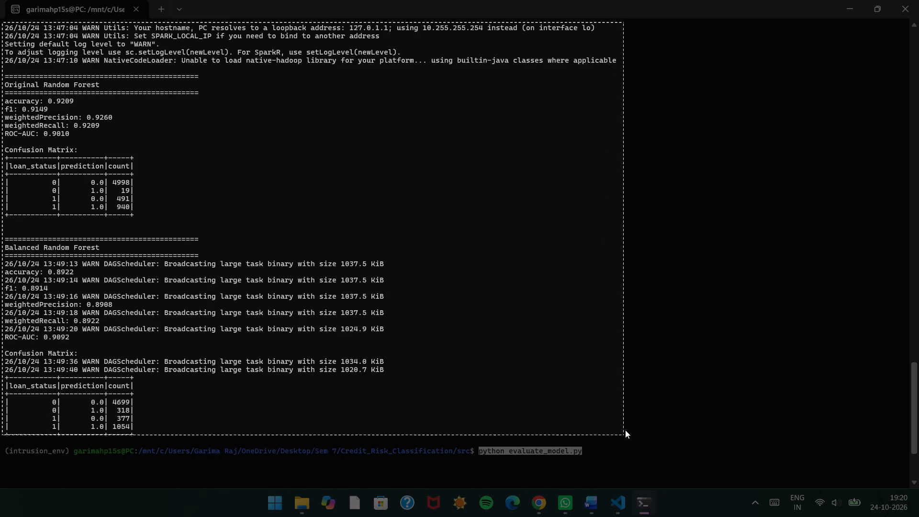
drag(625, 430, 624, 437)
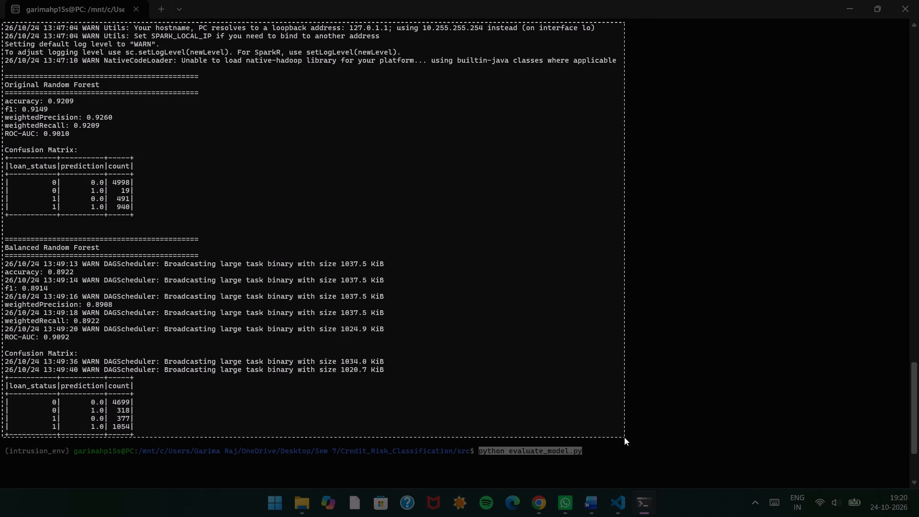
drag(624, 437, 637, 445)
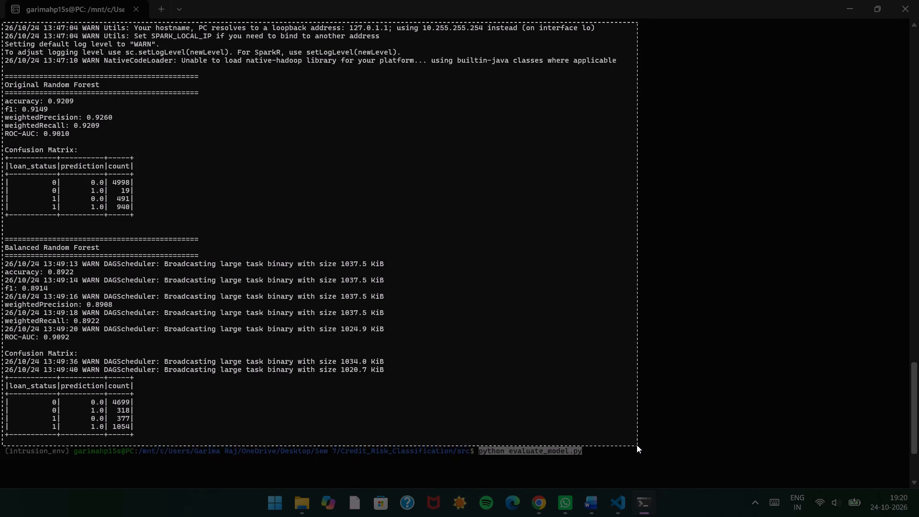
drag(637, 445, 625, 440)
Switch to the Word report Bebii.docx and paste the captured evaluation output on the empty last page.
click(594, 502)
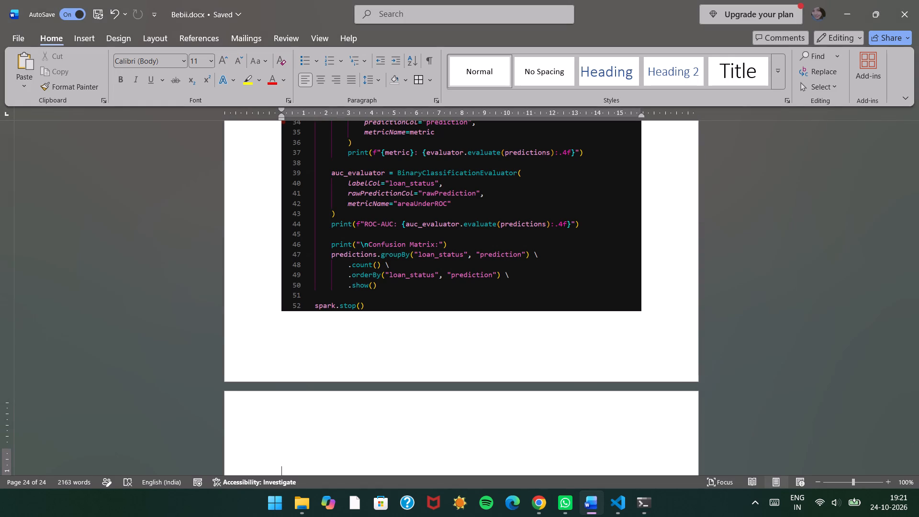
scroll(616, 408, down, 1)
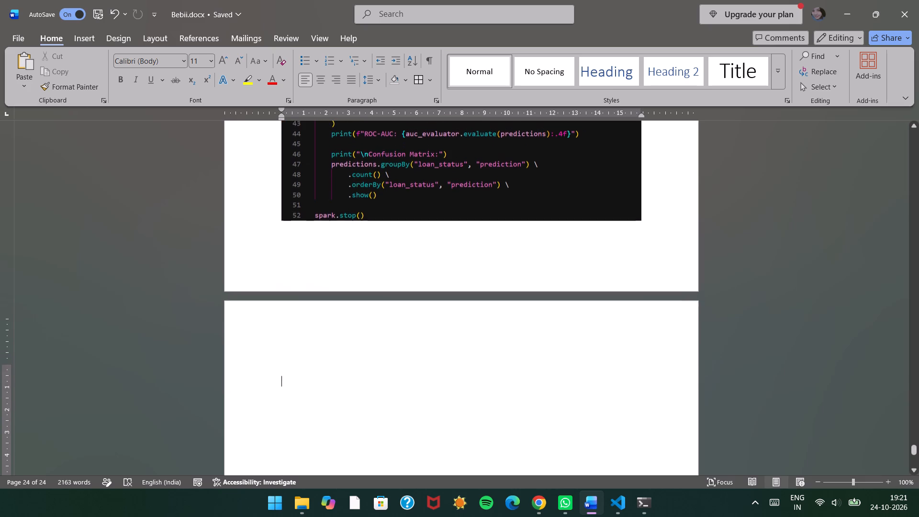
scroll(616, 408, down, 1)
key(ctrl+v)
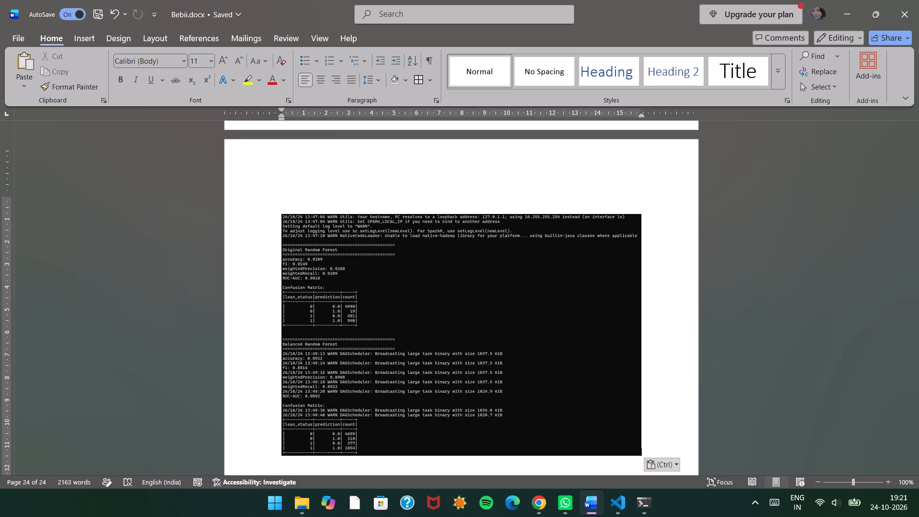
scroll(616, 408, down, 2)
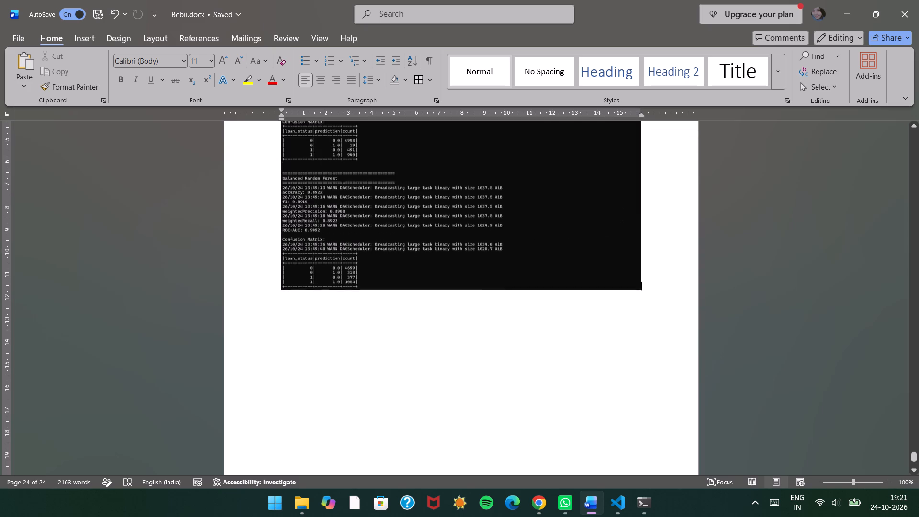
scroll(616, 408, down, 1)
click(656, 228)
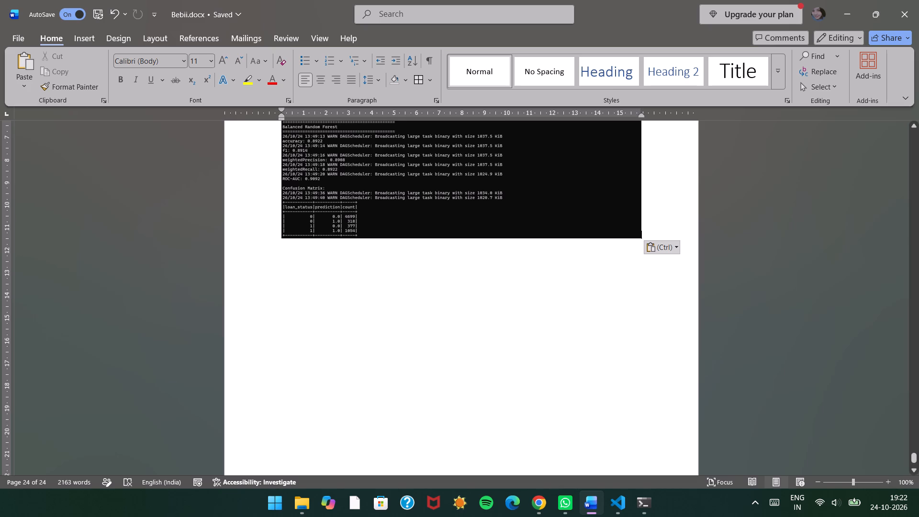
scroll(289, 324, up, 18)
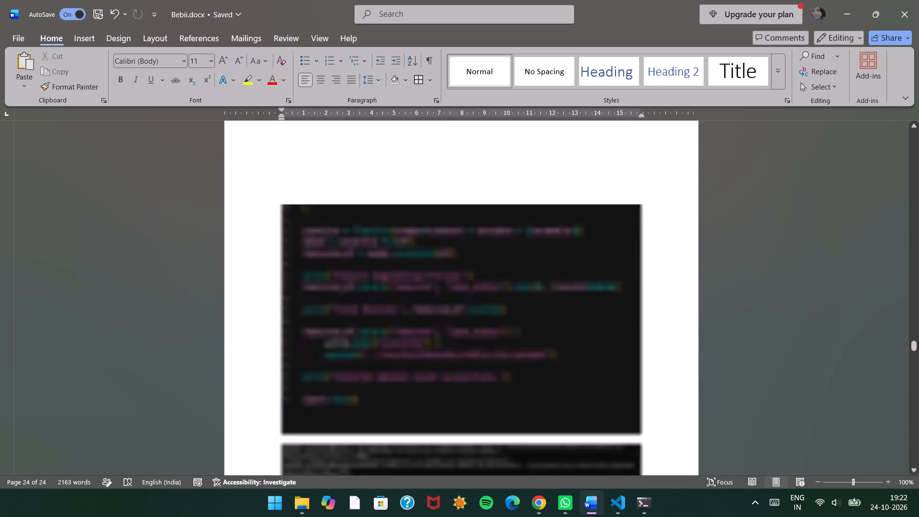
scroll(289, 324, right, 1)
scroll(289, 324, down, 12)
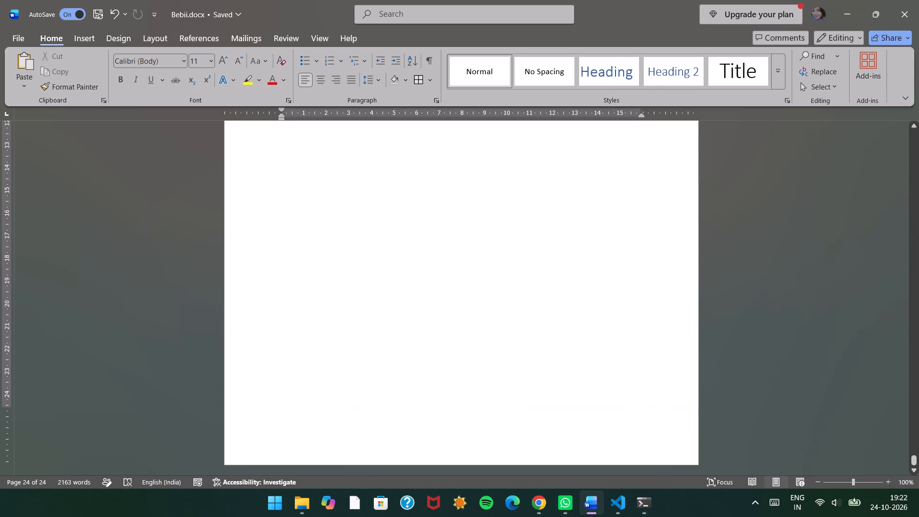
scroll(289, 324, down, 2)
scroll(289, 324, up, 7)
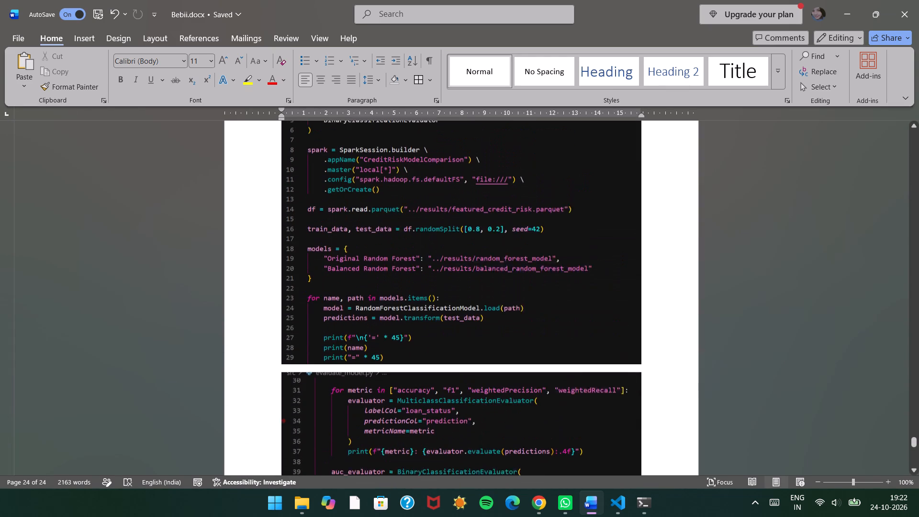
scroll(289, 324, up, 1)
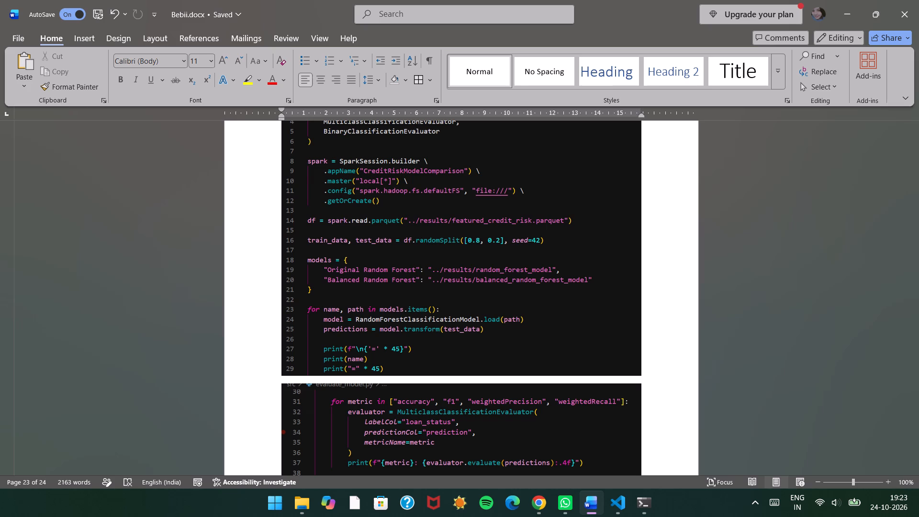
scroll(289, 324, down, 6)
scroll(289, 324, up, 1)
scroll(289, 324, down, 2)
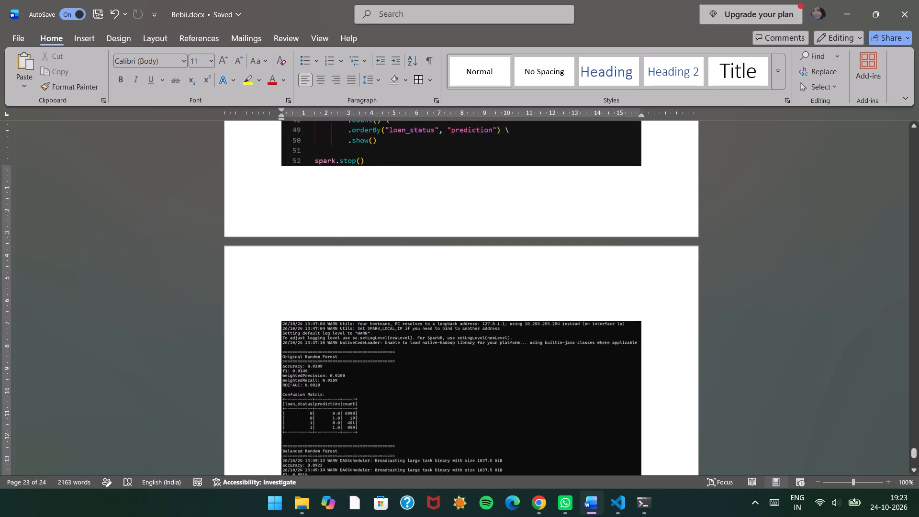
scroll(289, 324, down, 1)
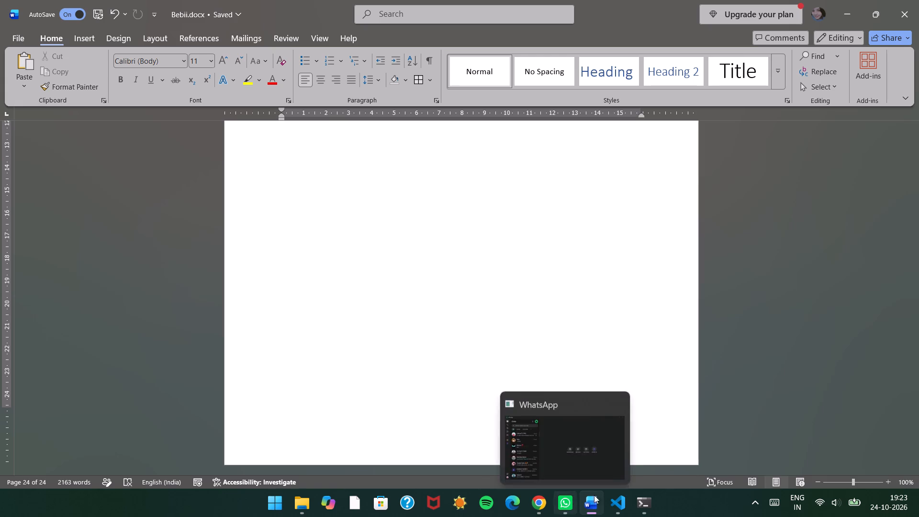
Close the VS Code, terminal and File Explorer windows, and bring Chrome to the front.
click(673, 406)
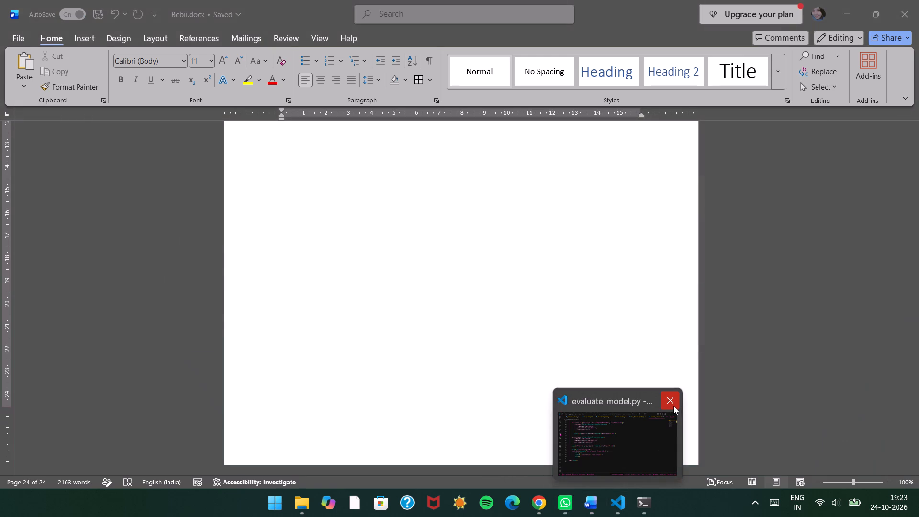
click(696, 398)
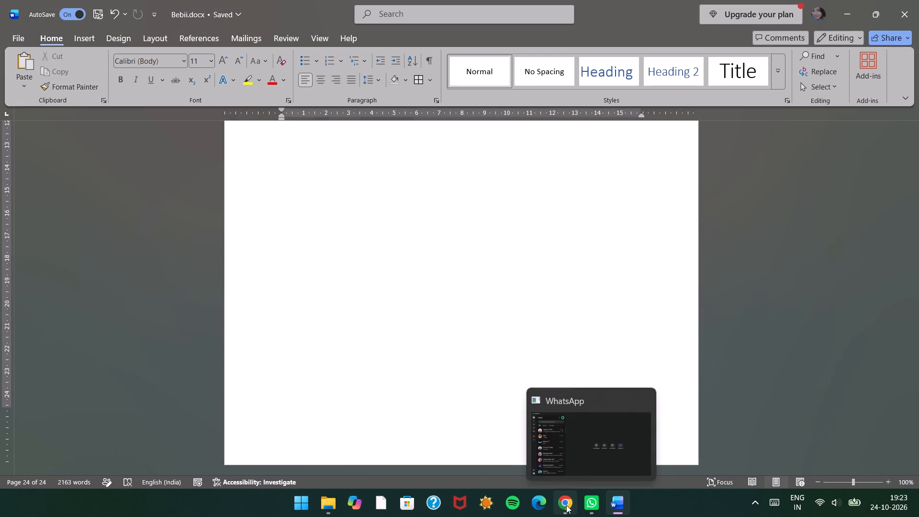
click(566, 505)
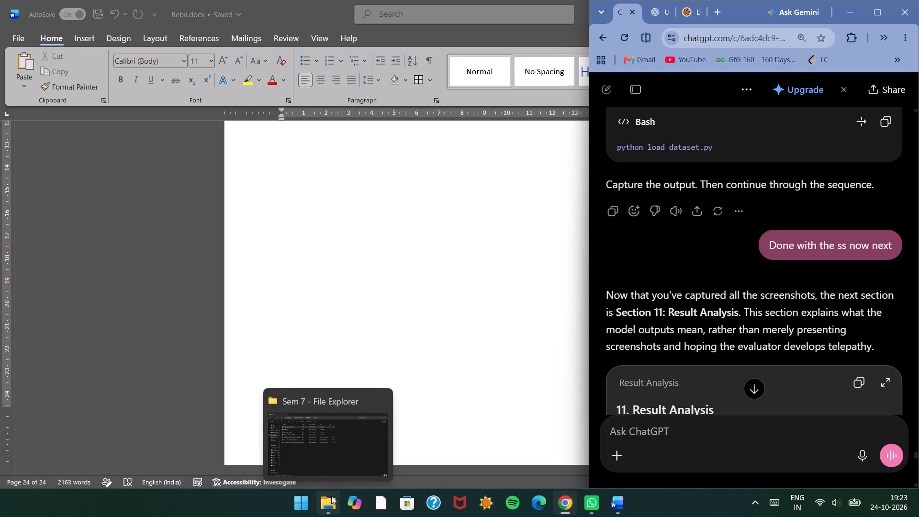
click(373, 405)
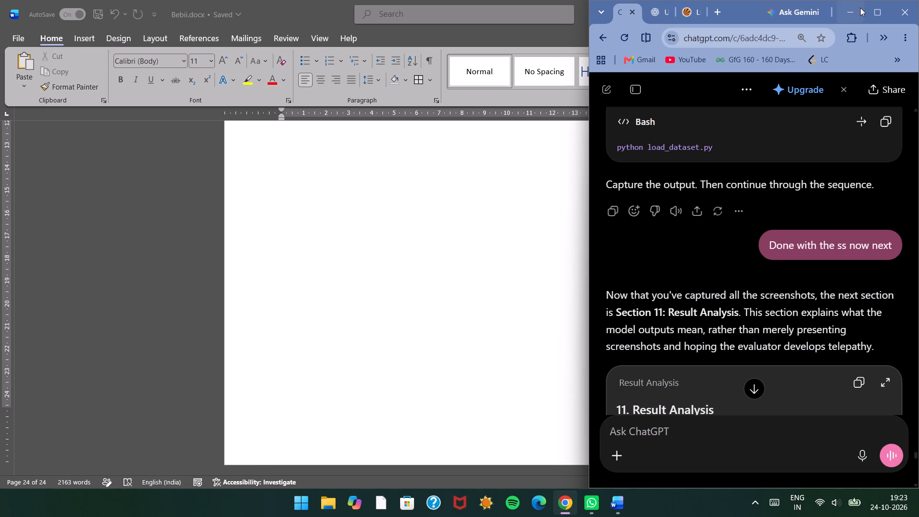
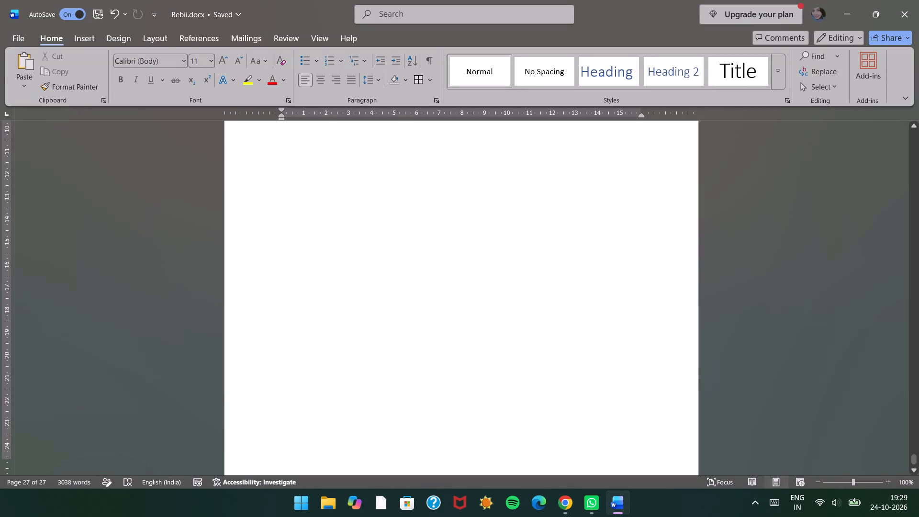
Review the Conclusion and Result Analysis sections at the end of the report.
scroll(543, 323, up, 4)
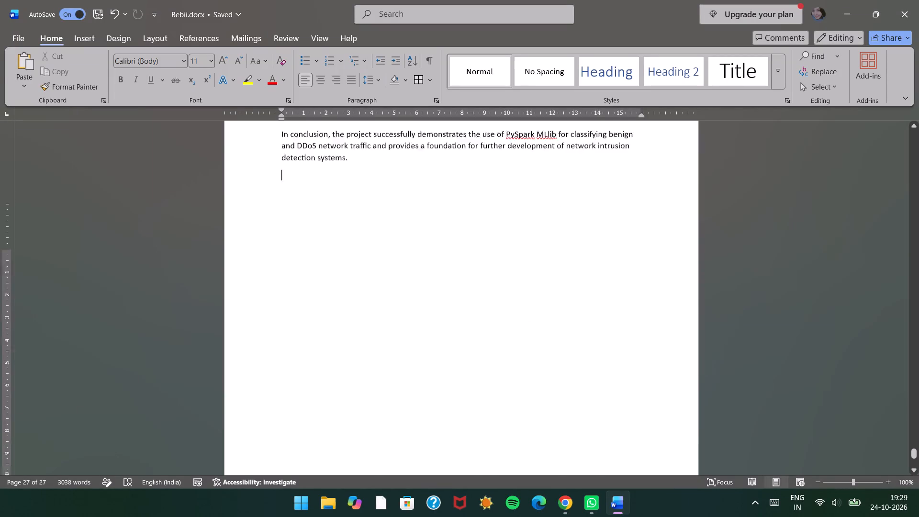
scroll(543, 323, up, 4)
scroll(543, 323, down, 10)
scroll(543, 323, up, 1)
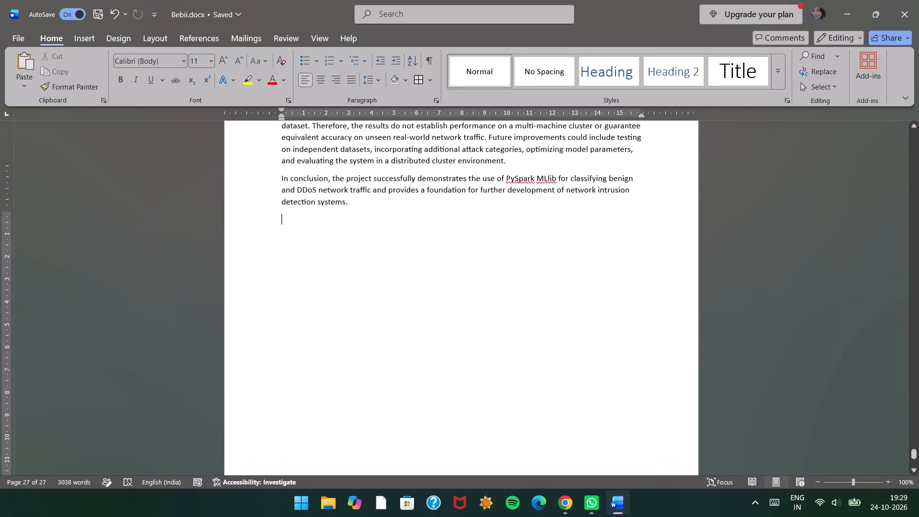
scroll(543, 323, up, 2)
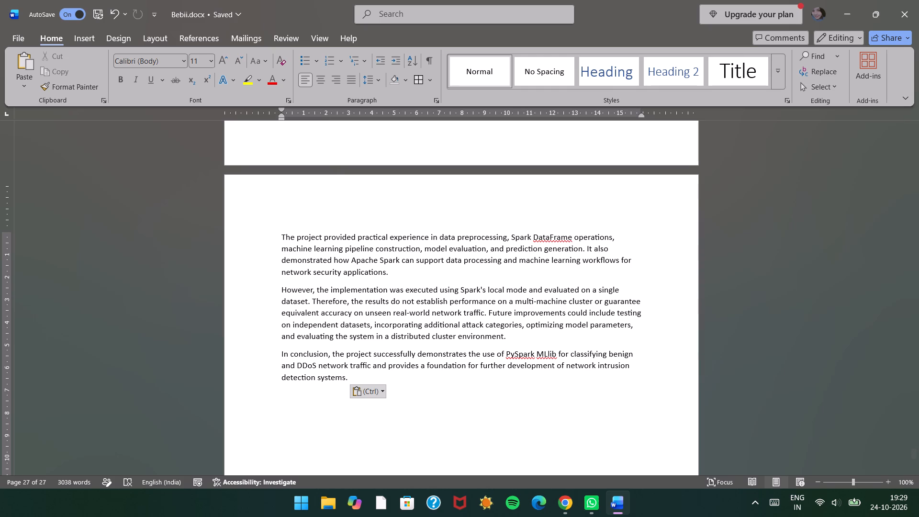
scroll(543, 323, up, 4)
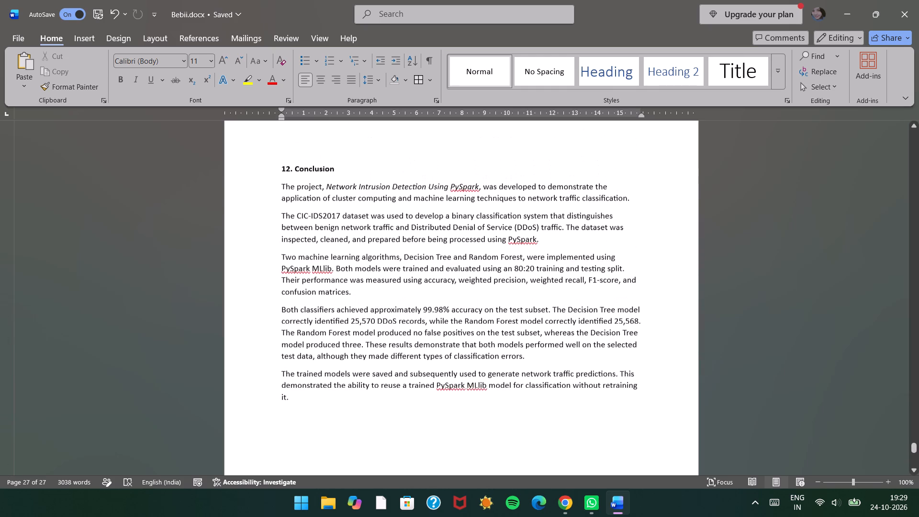
scroll(543, 323, up, 10)
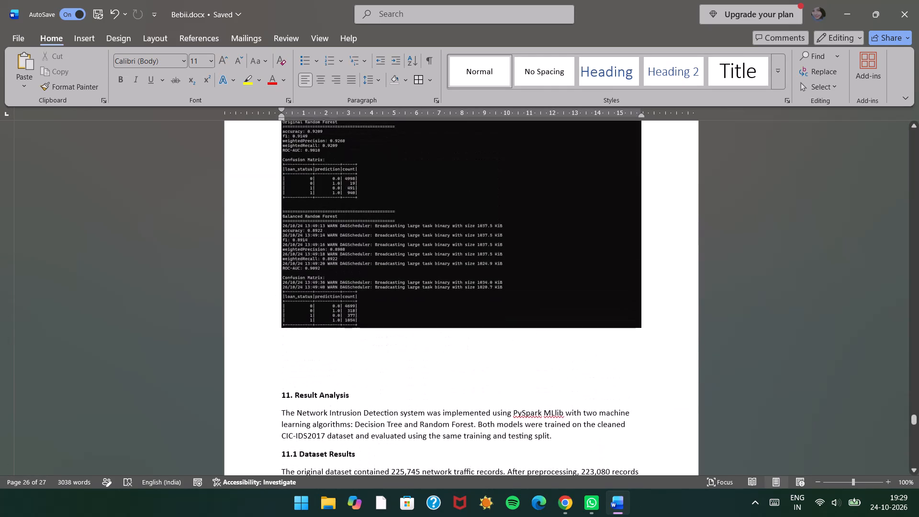
Look back through the report's code and output screenshots, from model evaluation and training to feature encoding and dataset loading.
scroll(543, 323, up, 8)
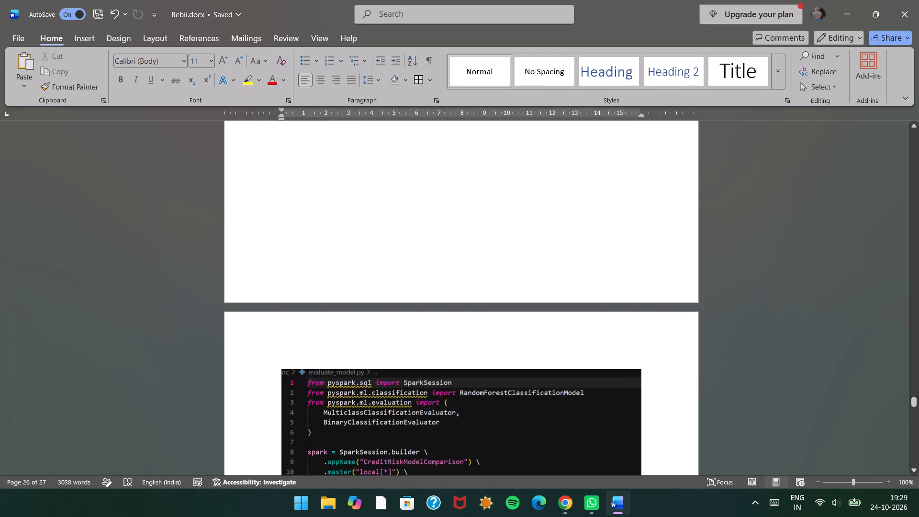
scroll(543, 323, up, 9)
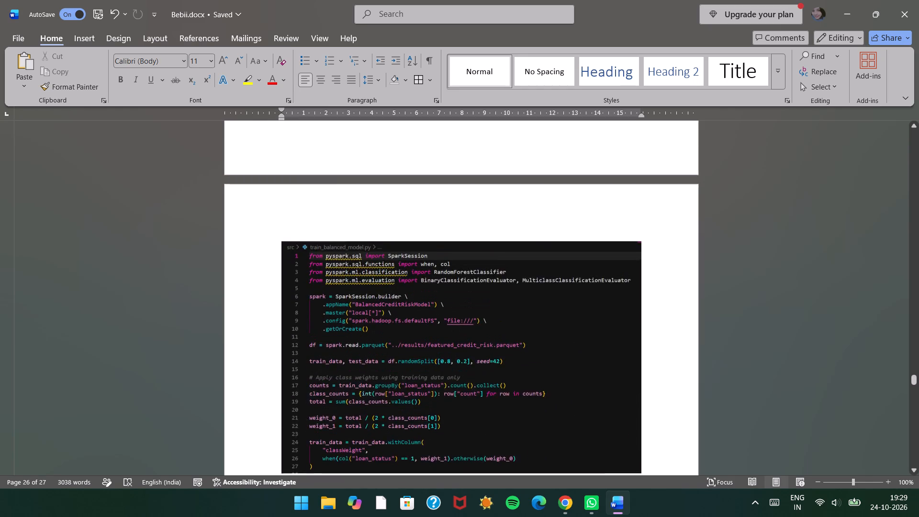
scroll(543, 323, up, 18)
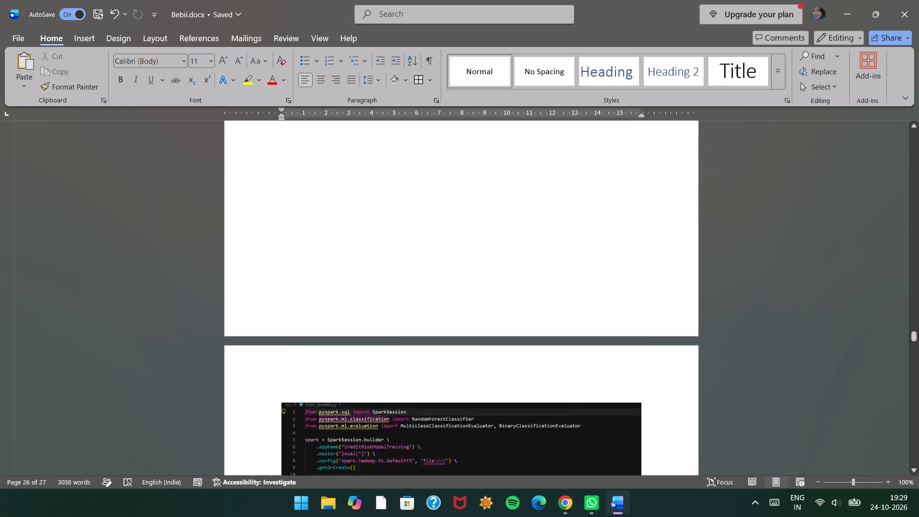
scroll(543, 323, up, 11)
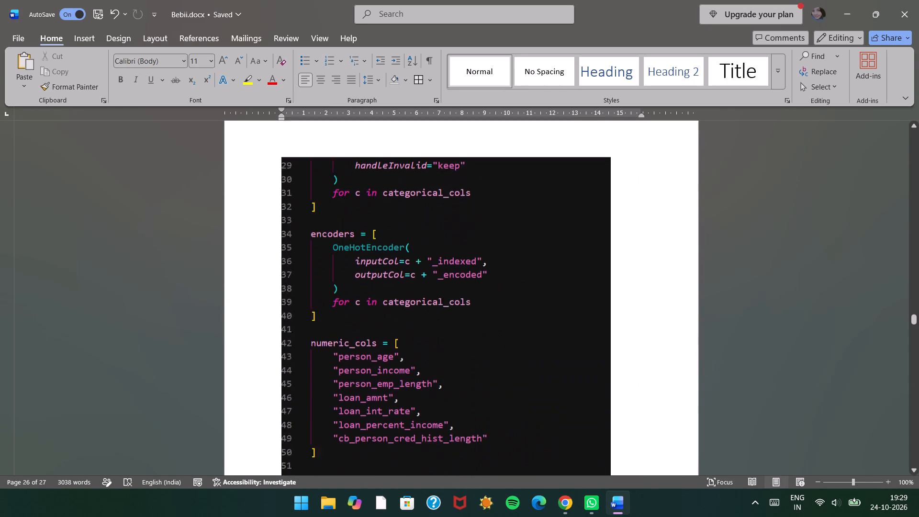
scroll(543, 323, up, 3)
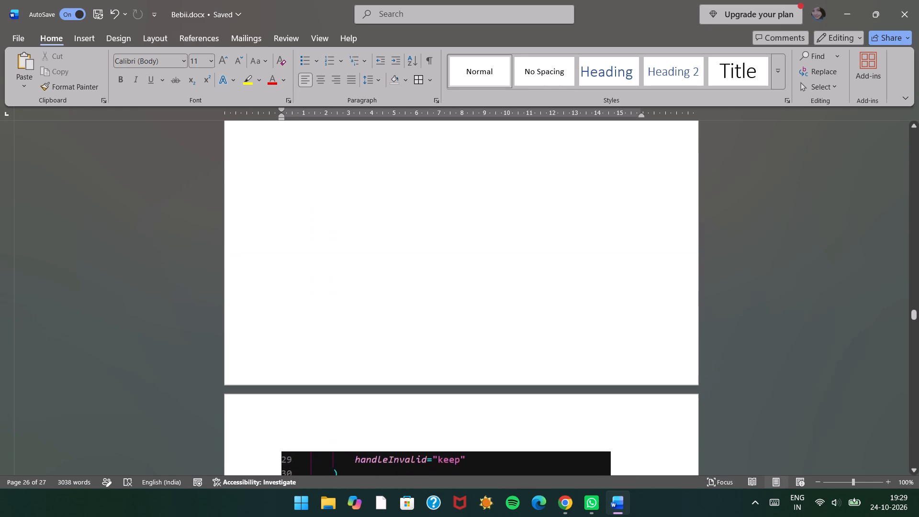
scroll(543, 323, up, 15)
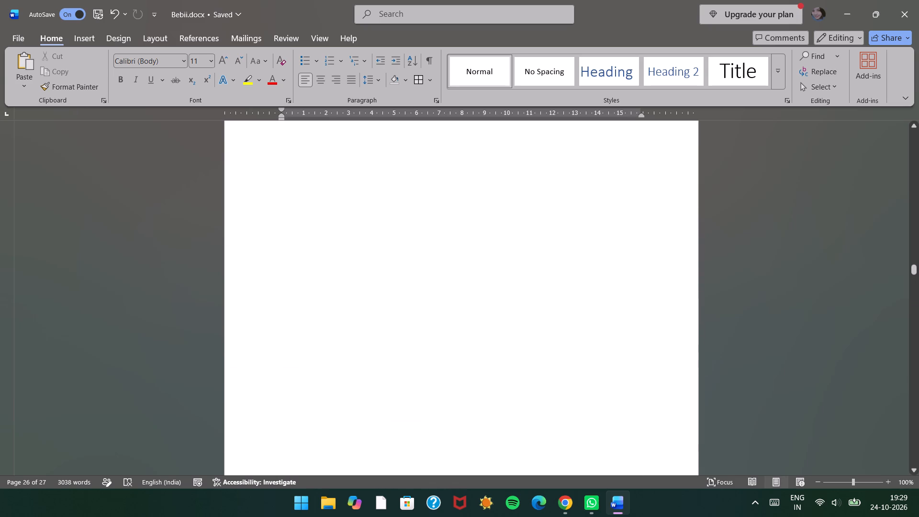
scroll(543, 323, up, 6)
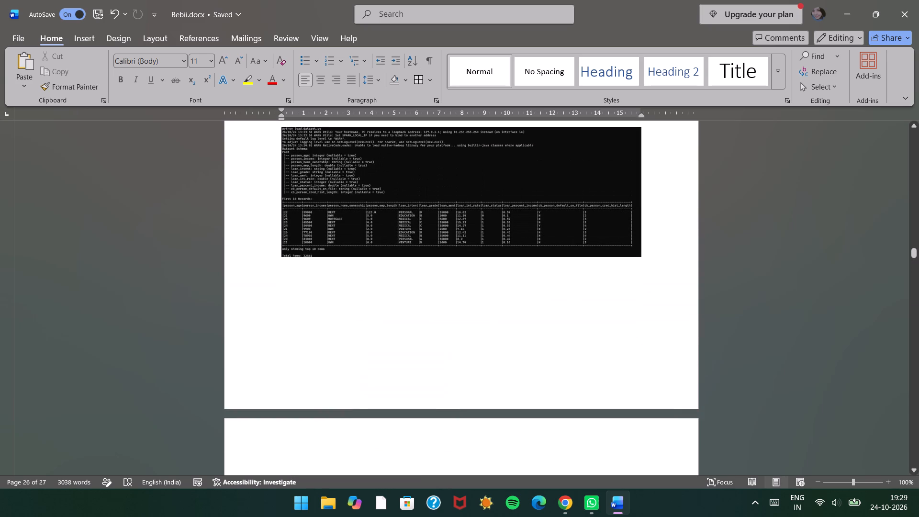
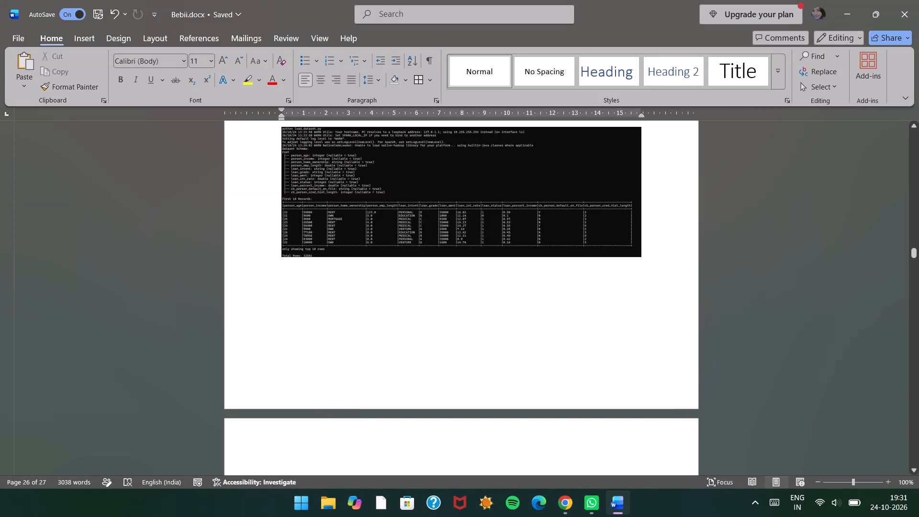
Look back through the report from the dataset-loading output to the title page, including the tools and dataset description sections.
scroll(592, 297, up, 1)
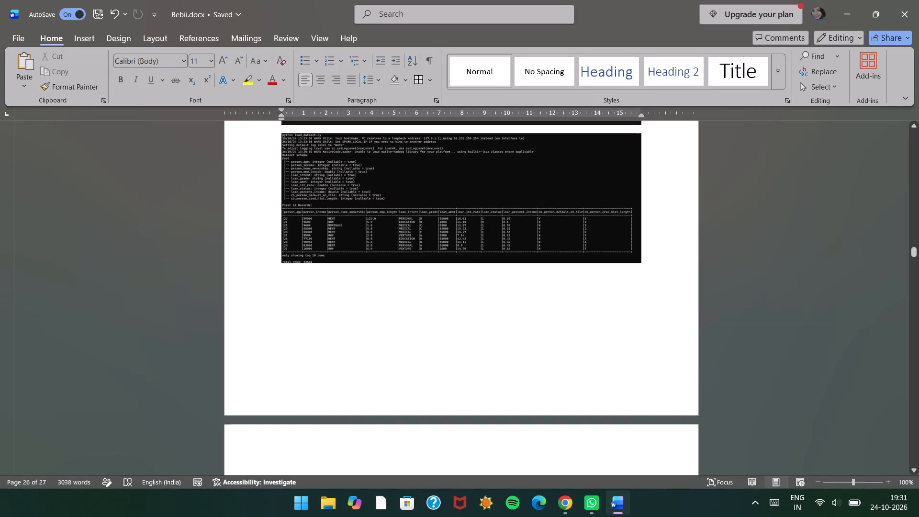
scroll(592, 297, up, 17)
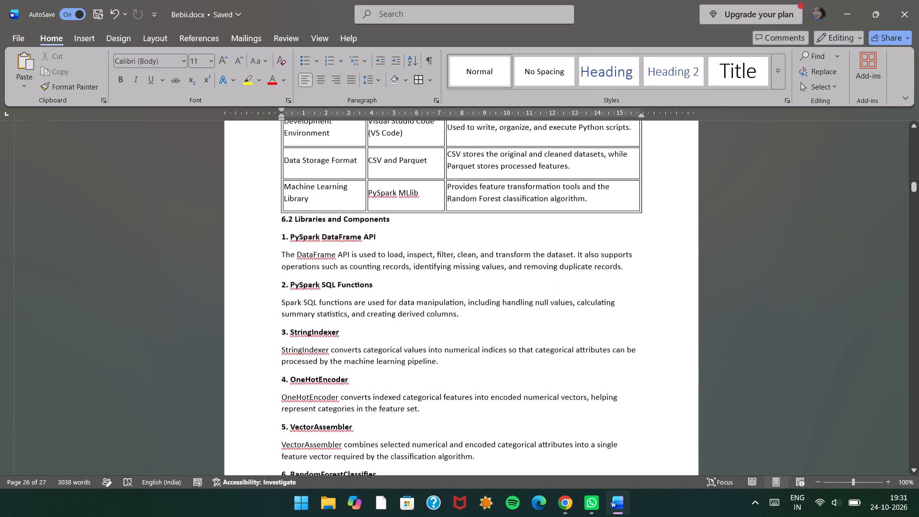
scroll(592, 297, down, 14)
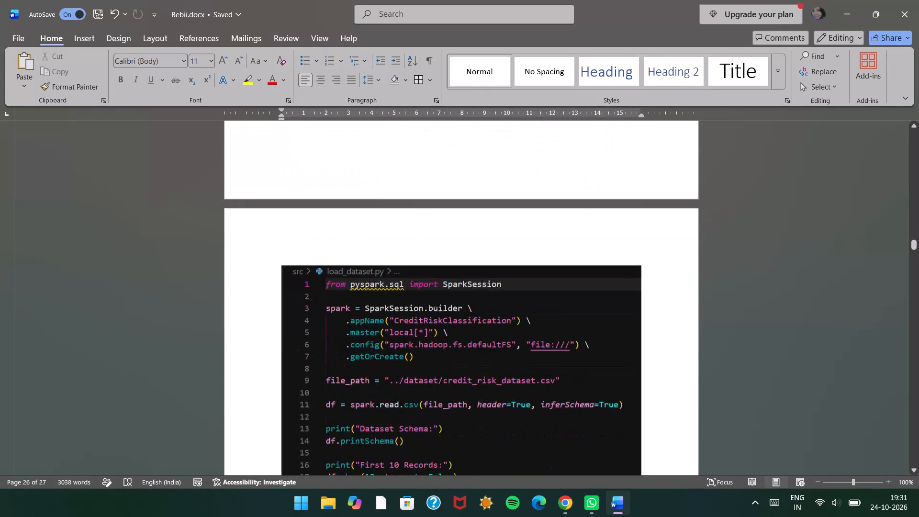
scroll(592, 297, down, 3)
scroll(592, 297, up, 14)
scroll(592, 297, up, 7)
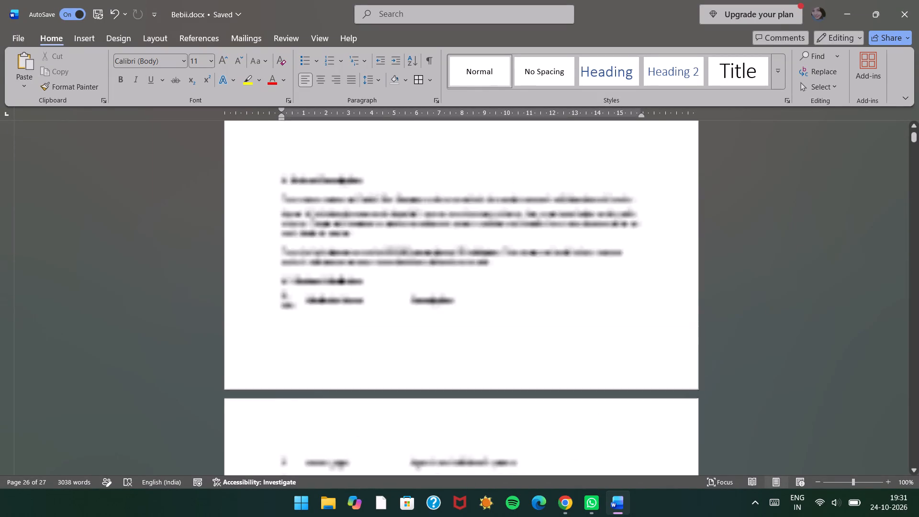
scroll(592, 297, up, 8)
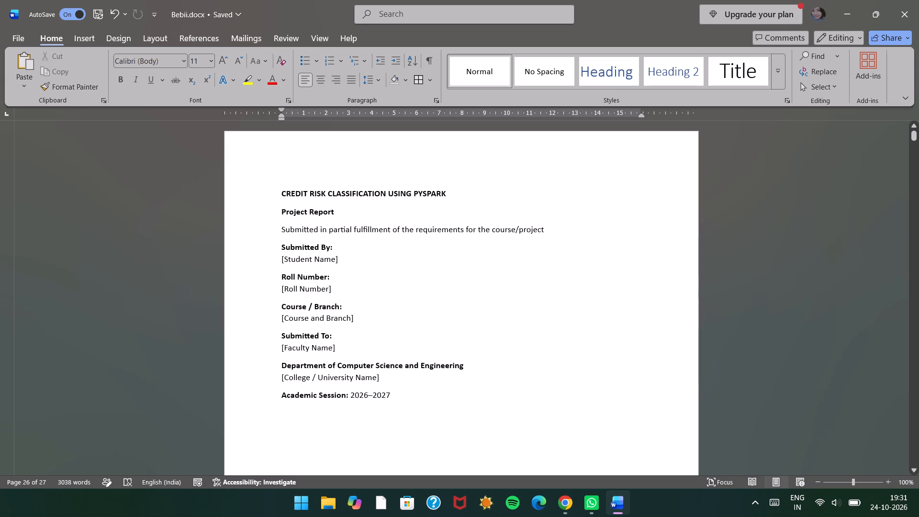
Select the report title, the Project Report line and the submission statement on the title page.
drag(279, 191, 563, 233)
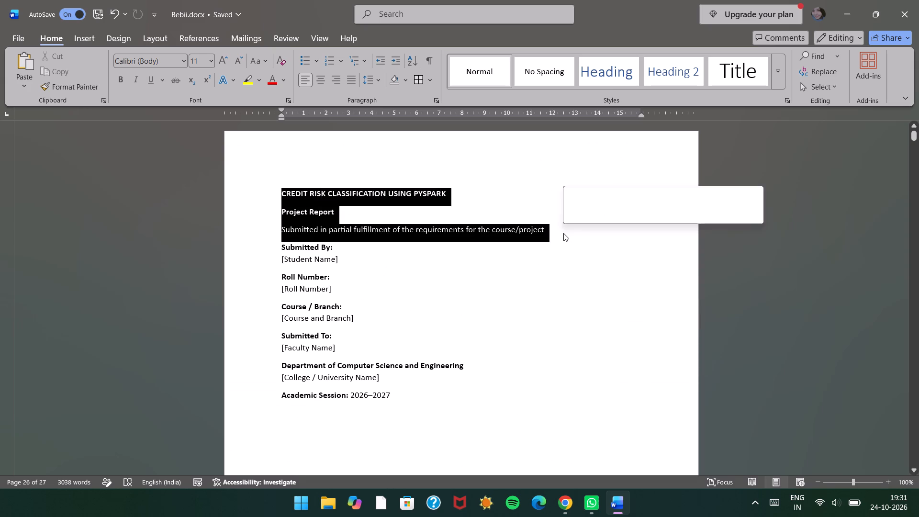
Centre the title, Project Report line, submission statement and all the submission details below them on the title page.
click(322, 88)
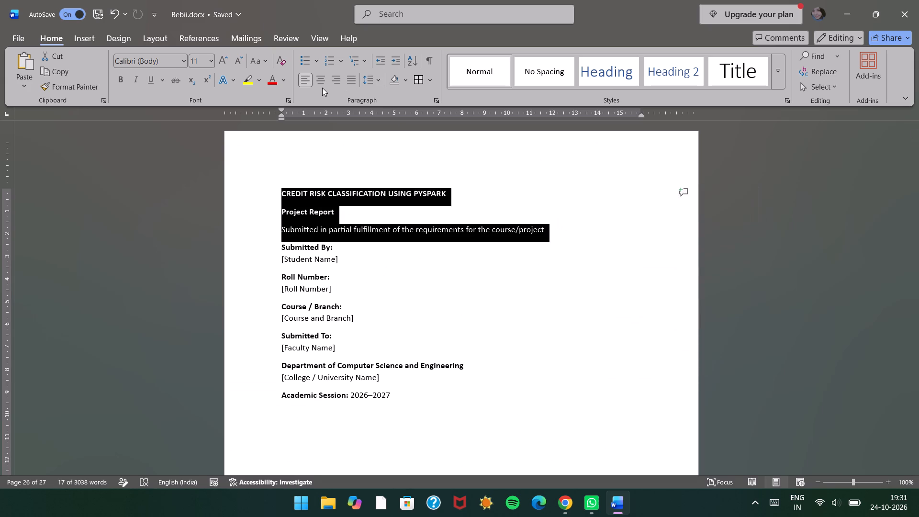
click(322, 78)
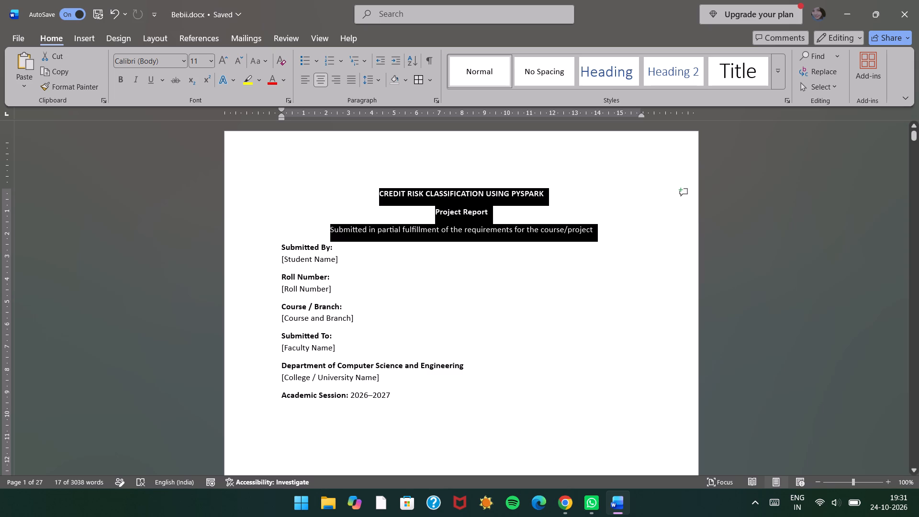
drag(280, 245, 436, 411)
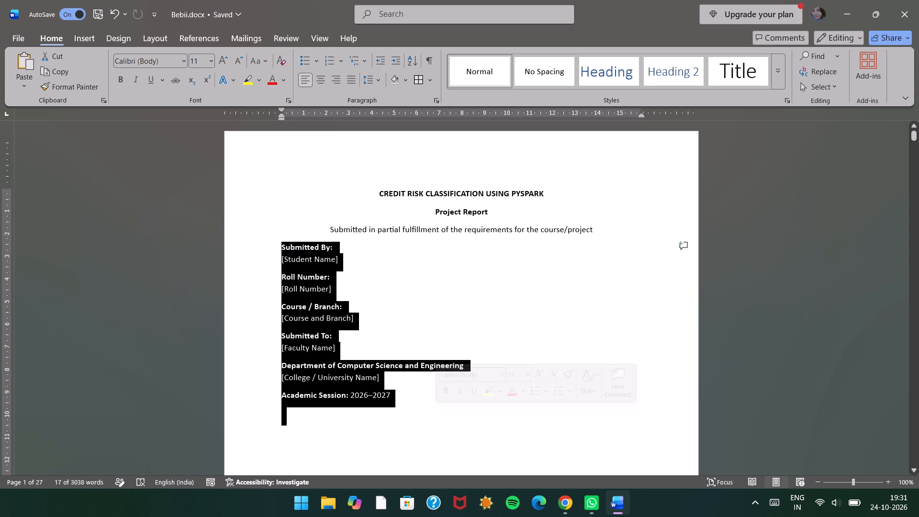
click(319, 85)
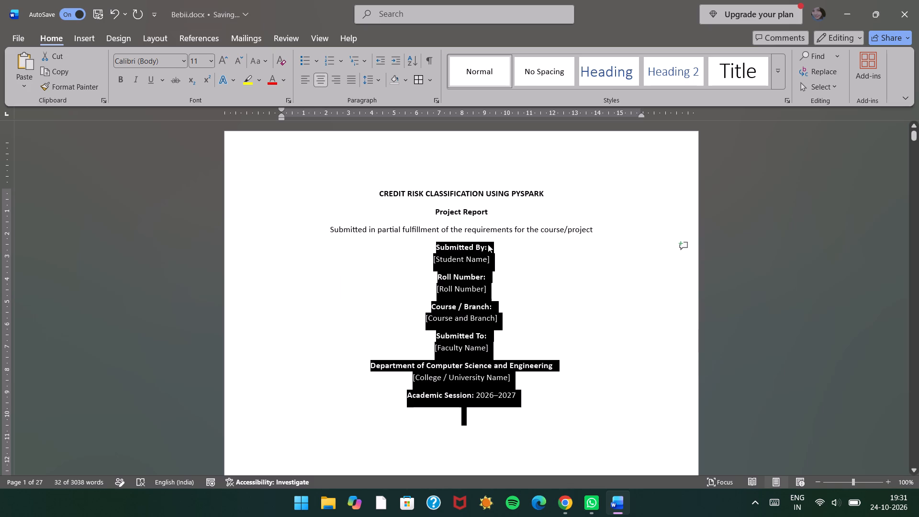
Add three blank lines between the submission statement and the Submitted By heading.
click(615, 235)
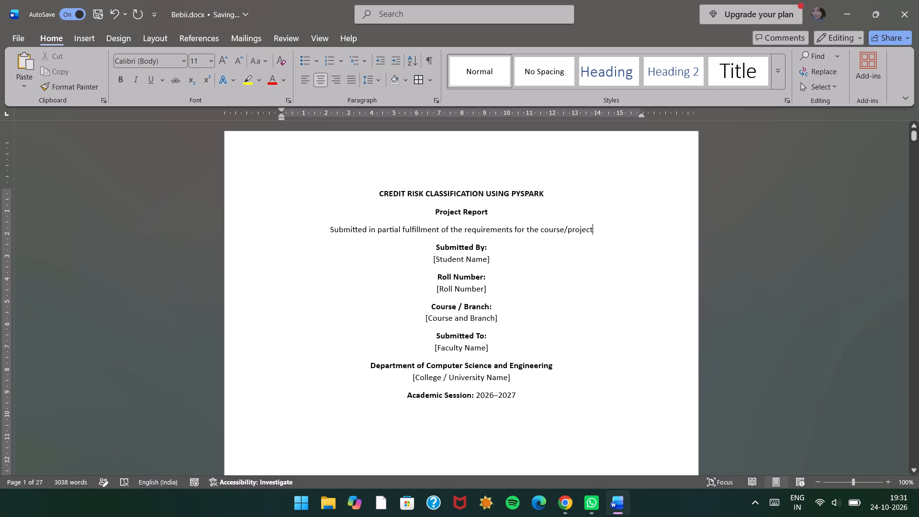
key(Return)
key(Return)
key(Return)
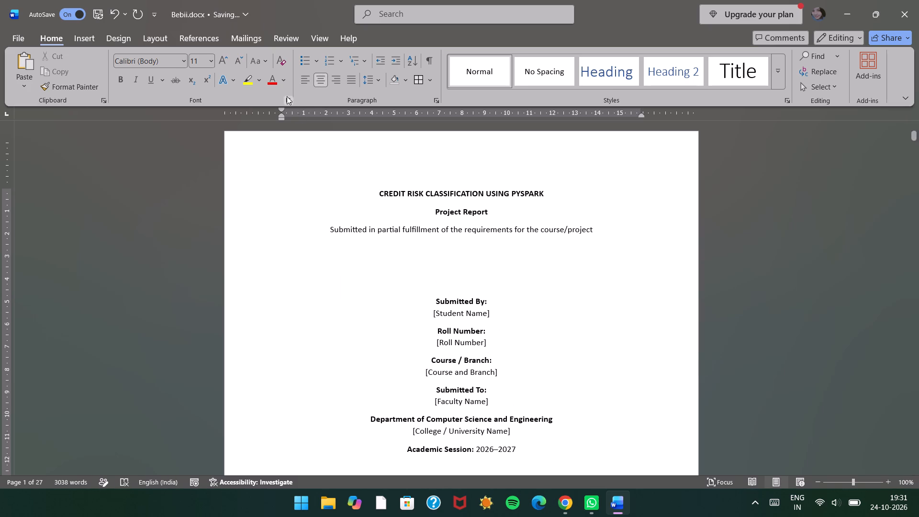
In Chrome, search the web for "LPU logo" and copy the wide logo image with the round seal and LPU letter blocks.
click(572, 506)
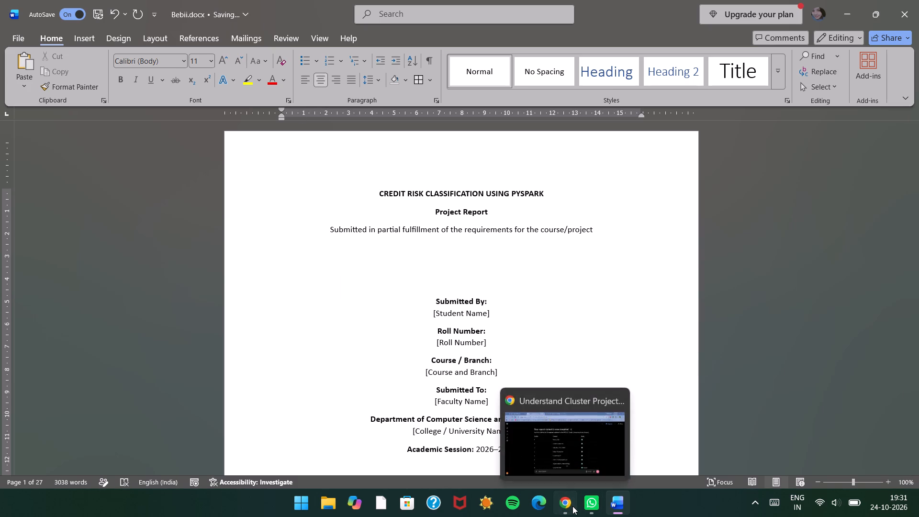
click(460, 5)
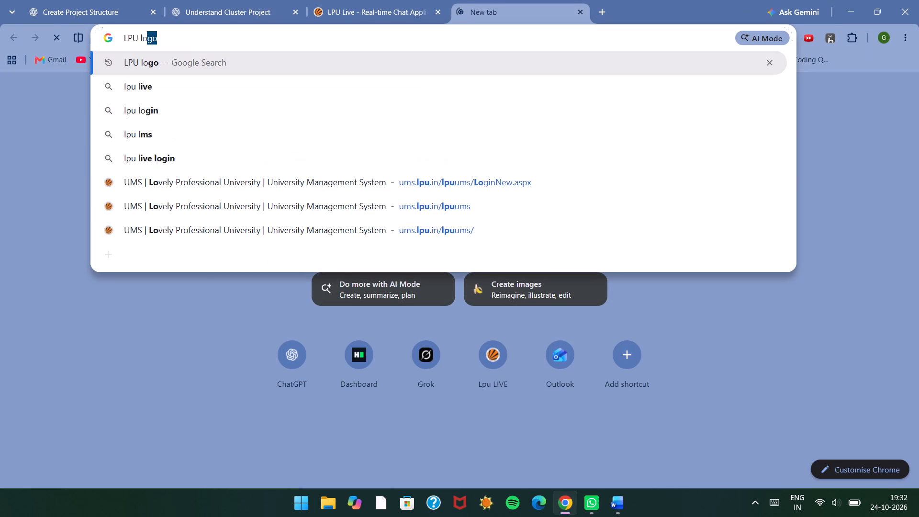
key(Return)
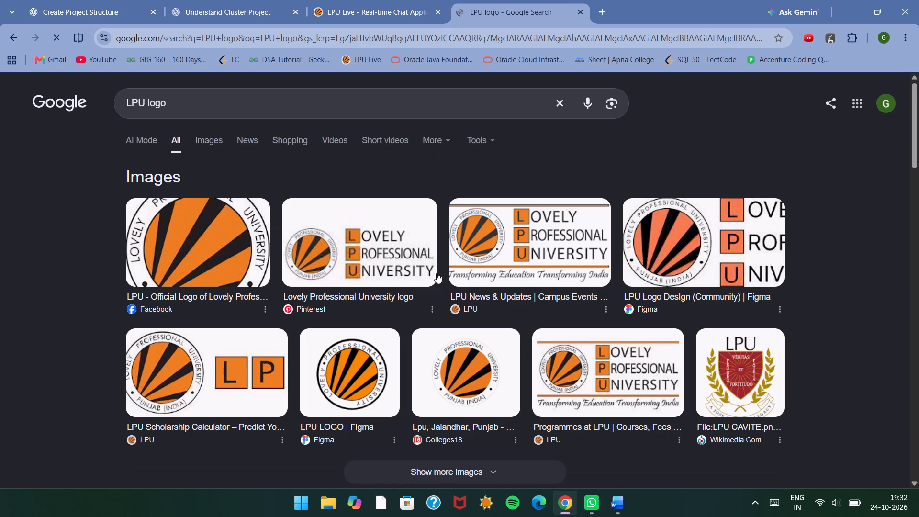
click(257, 393)
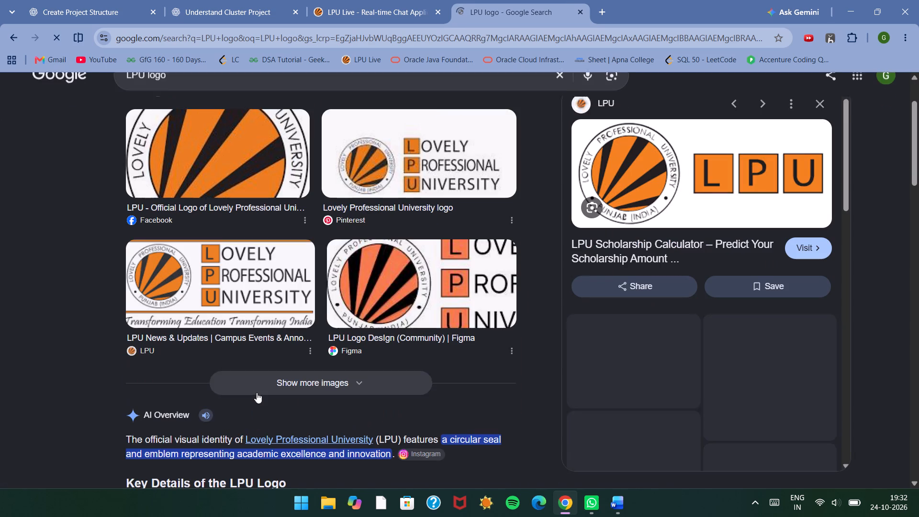
right_click(714, 170)
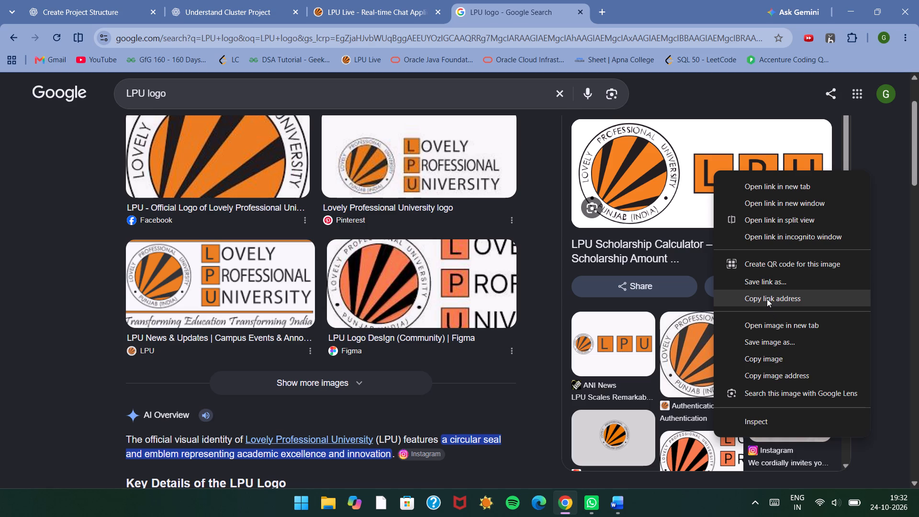
click(767, 361)
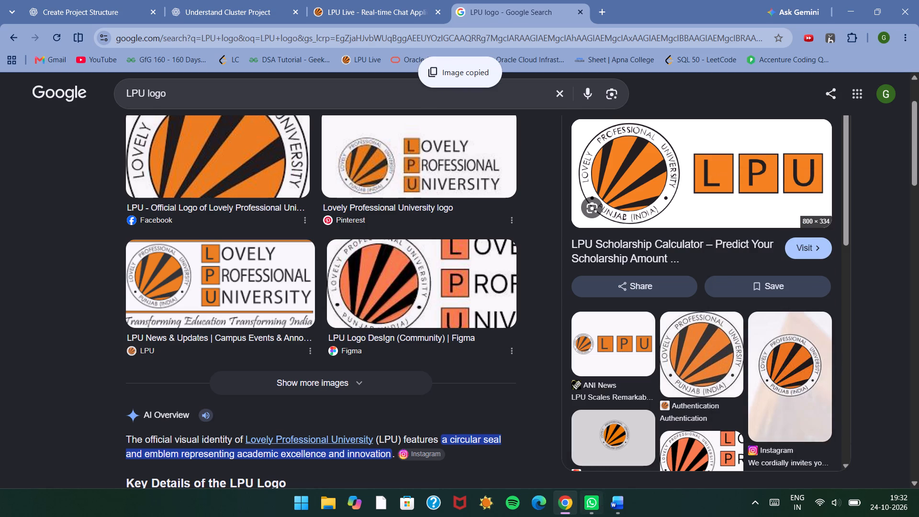
Back in the Word report, paste the copied LPU logo above the Submitted By heading.
click(562, 515)
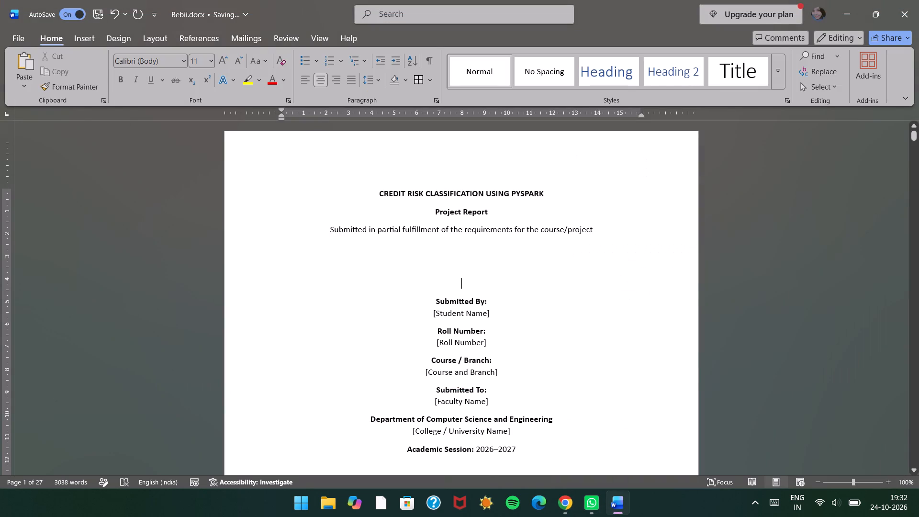
key(ctrl+v)
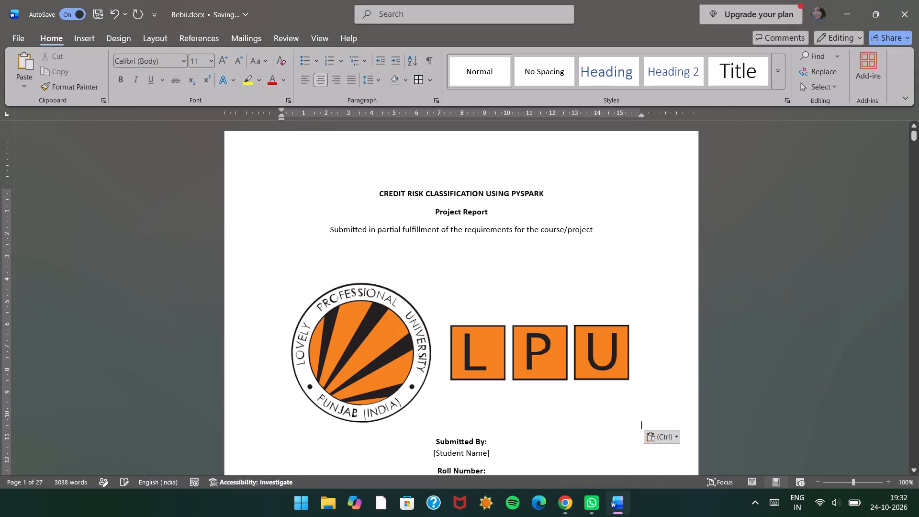
Shrink the LPU logo proportionally to about 12.5 cm wide.
scroll(503, 316, down, 1)
scroll(503, 316, up, 1)
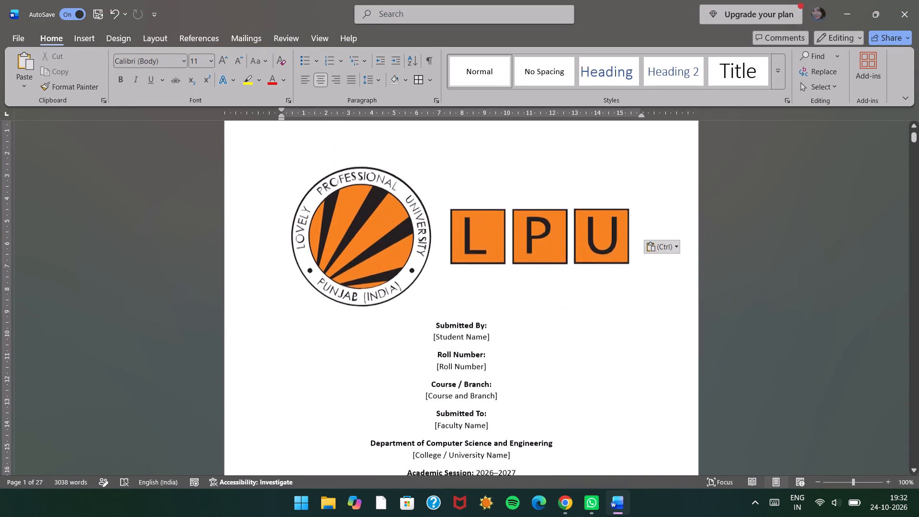
scroll(503, 316, up, 1)
click(605, 334)
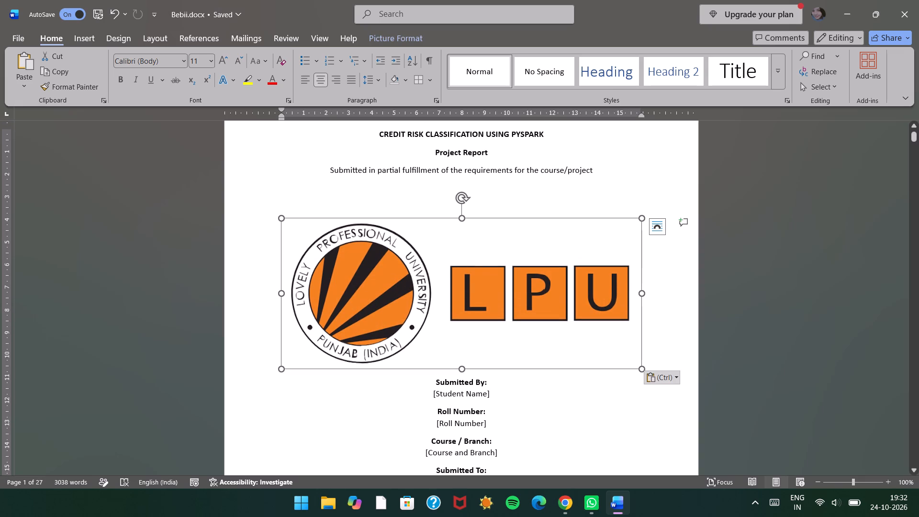
drag(642, 368, 605, 343)
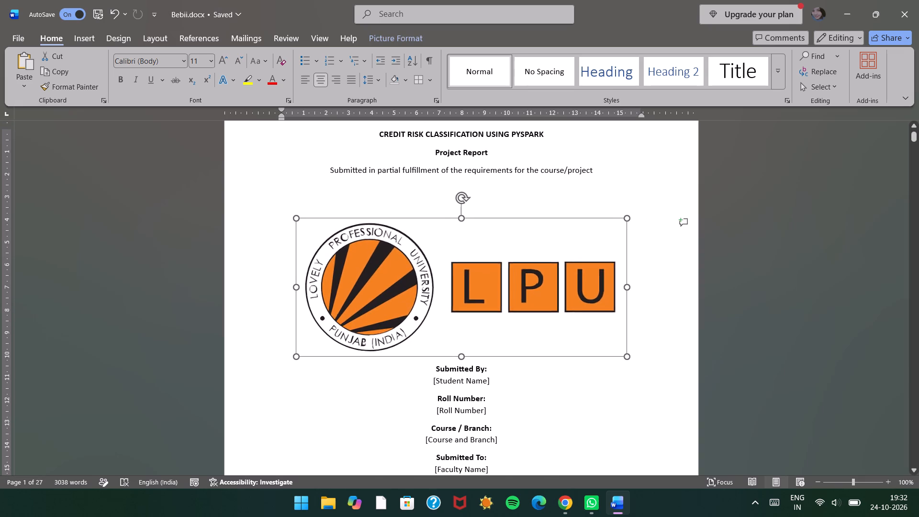
drag(605, 343, 563, 306)
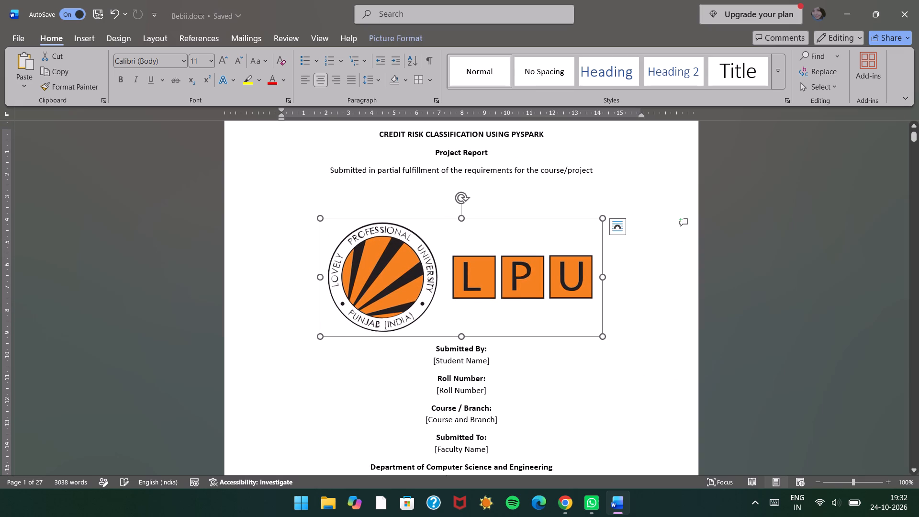
Replace the [Student Name] placeholder under Submitted By with the student's name.
click(490, 359)
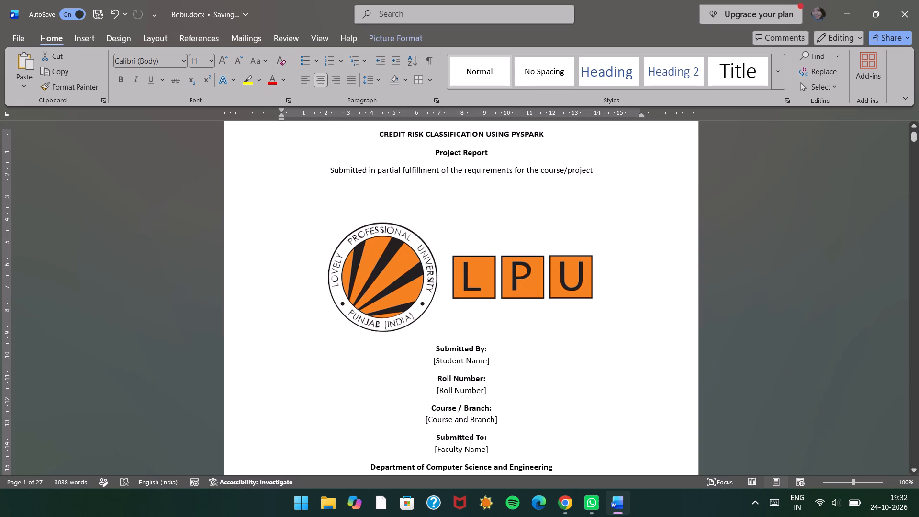
key(BackSpace)
key(BackSpace)
key(BackSpace)
key(BackSpace)
key(BackSpace)
key(BackSpace)
key(BackSpace)
key(BackSpace)
key(BackSpace)
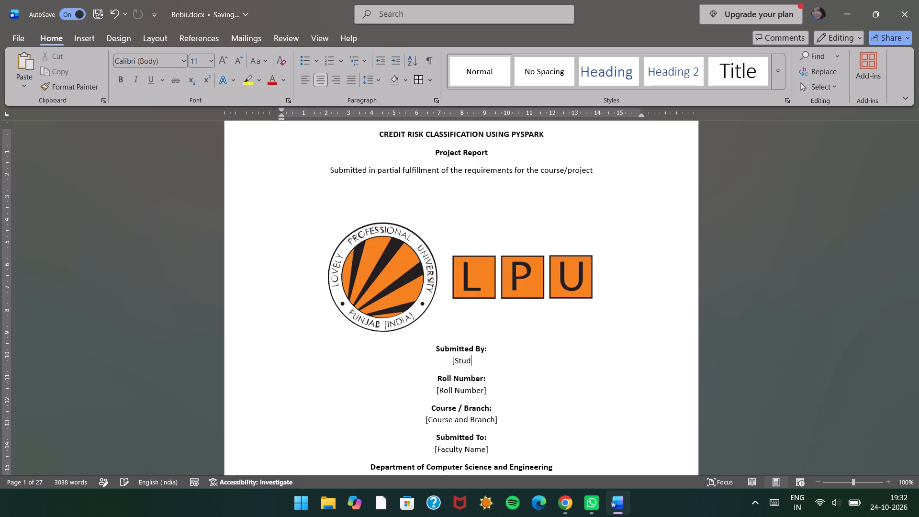
key(BackSpace)
key(BackSpace)
key(BackSpace)
key(BackSpace)
key(BackSpace)
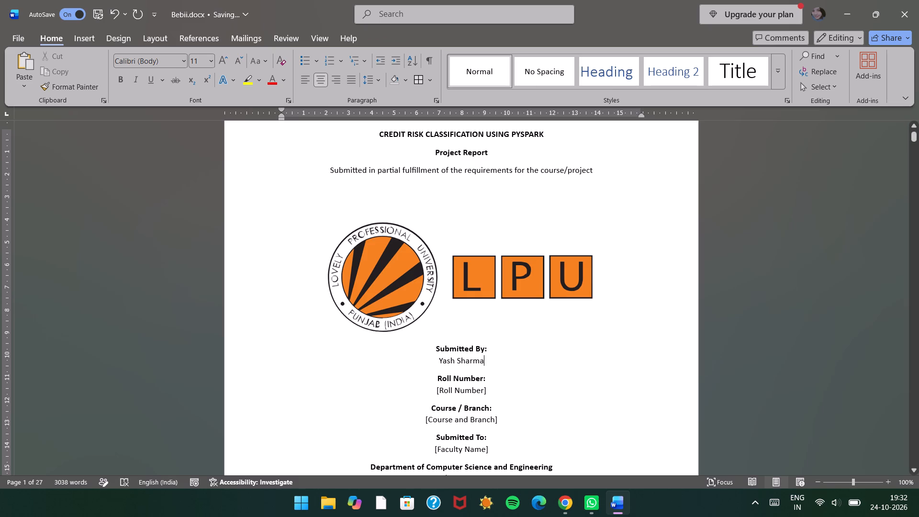
Replace the [Roll Number] placeholder with the student's roll number.
drag(486, 394, 438, 391)
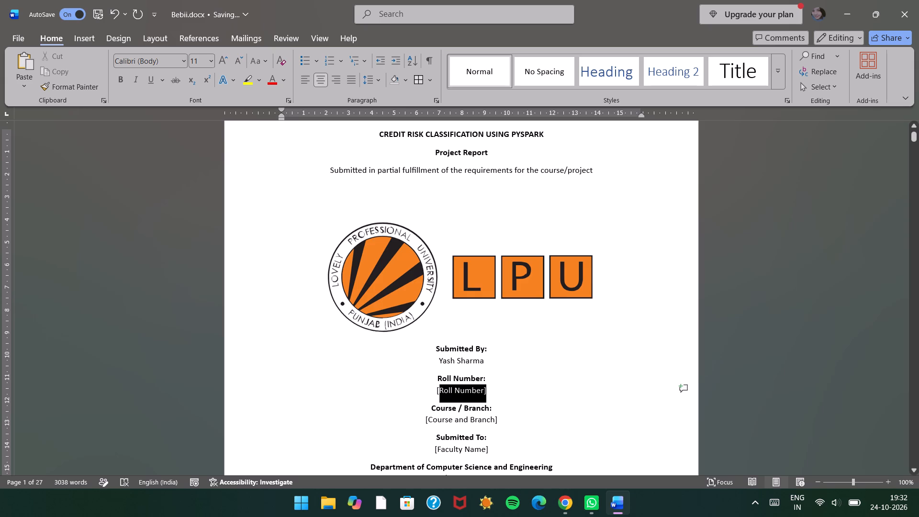
drag(438, 391, 436, 391)
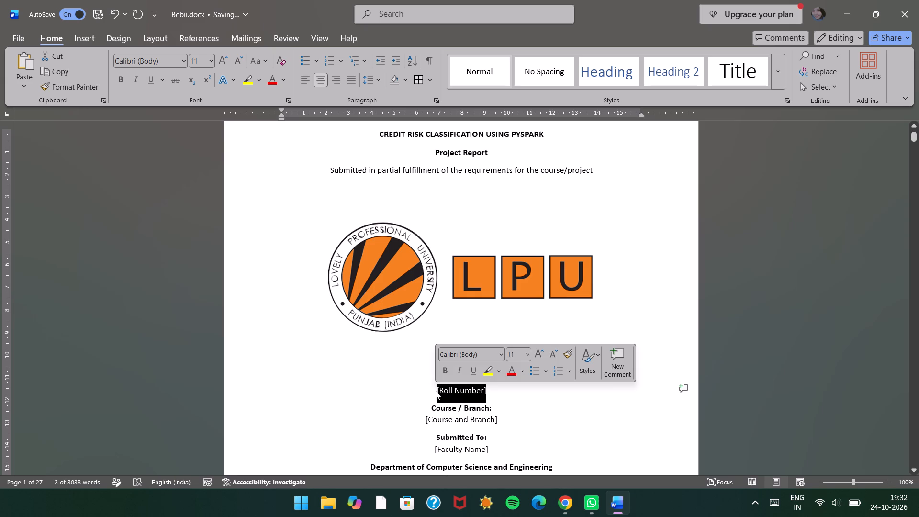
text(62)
Replace the [Course and Branch] placeholder with "B. Tech. CSE".
scroll(436, 391, down, 1)
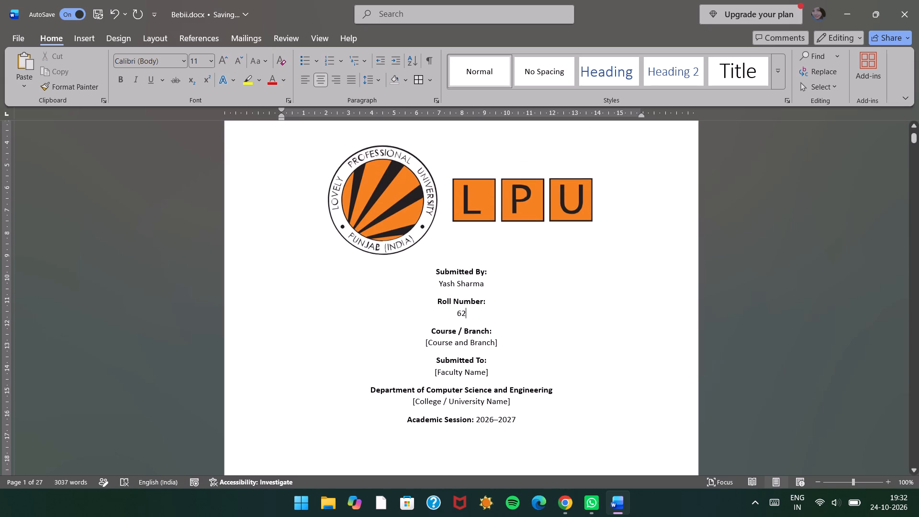
drag(500, 344, 478, 345)
drag(478, 345, 426, 350)
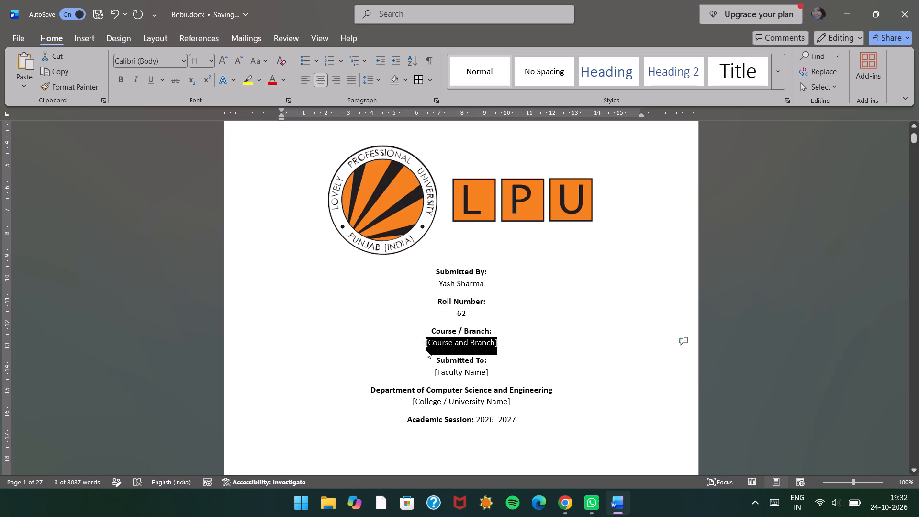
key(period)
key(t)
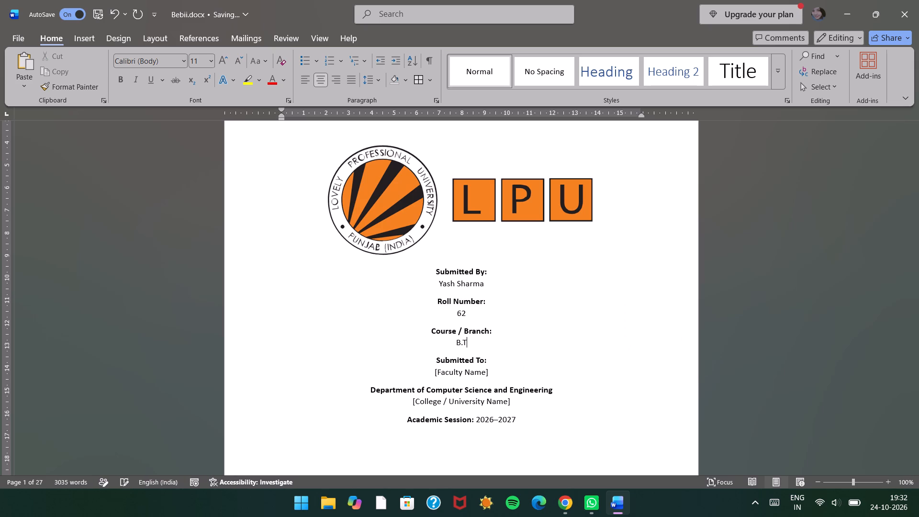
key(BackSpace)
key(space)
Complete the Course / Branch entry on the title page as B. Tech. CSE.
text(CSE)
Replace the [Faculty Name] placeholder under Submitted To with the faculty member's name.
drag(490, 371, 488, 371)
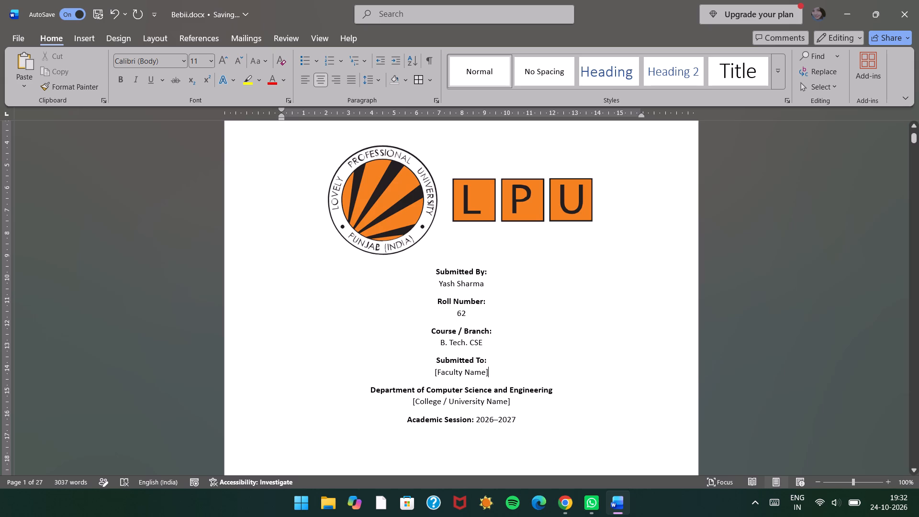
drag(488, 371, 435, 372)
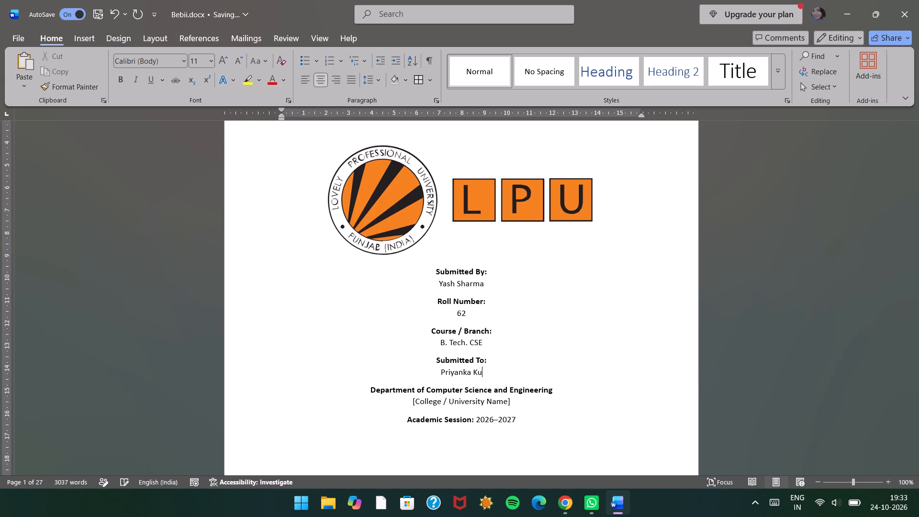
text(ari)
key(space)
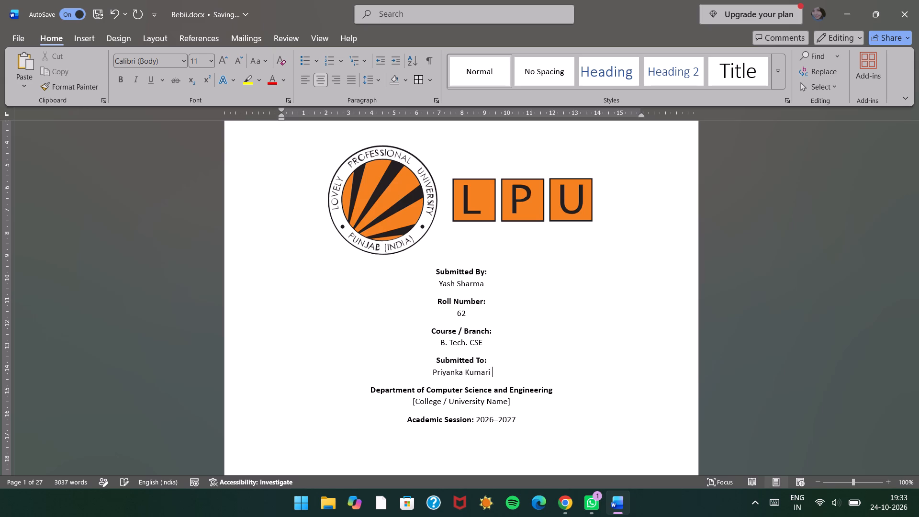
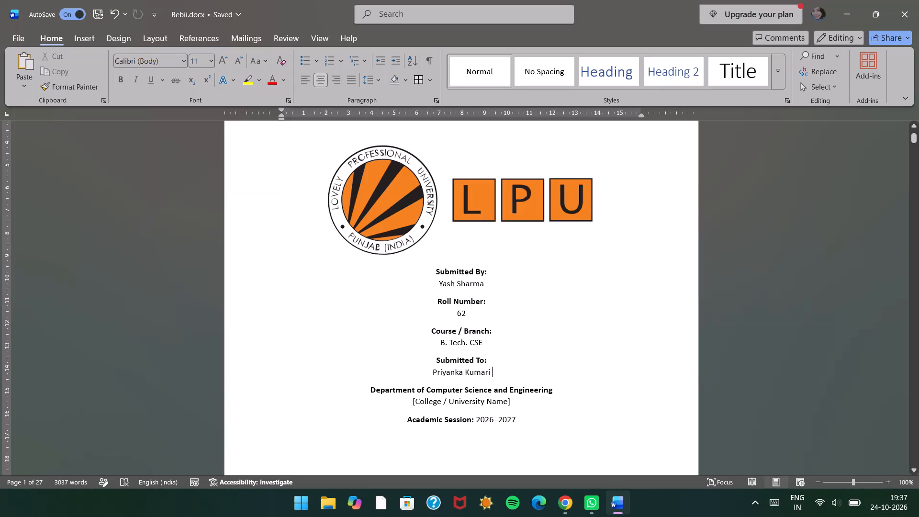
Select the whole report from the title page to the conclusion and set its font to Times New Roman.
scroll(359, 320, up, 2)
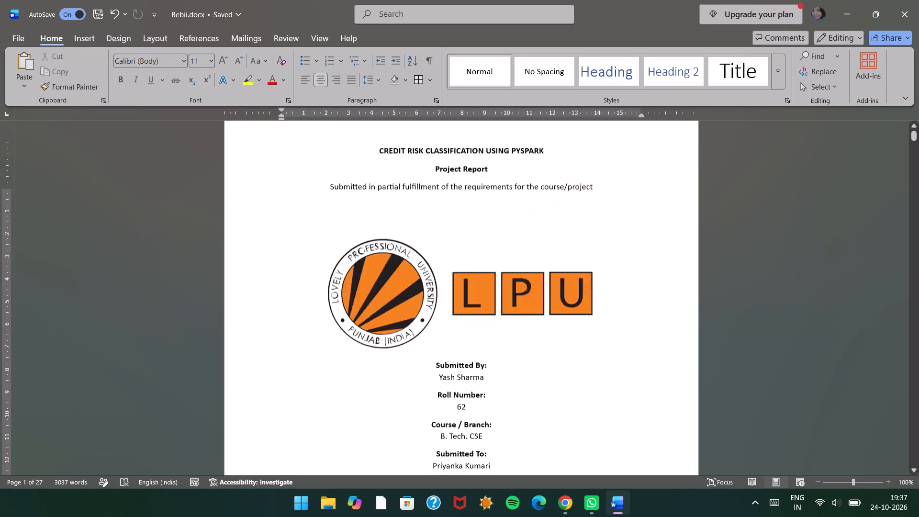
scroll(359, 320, up, 3)
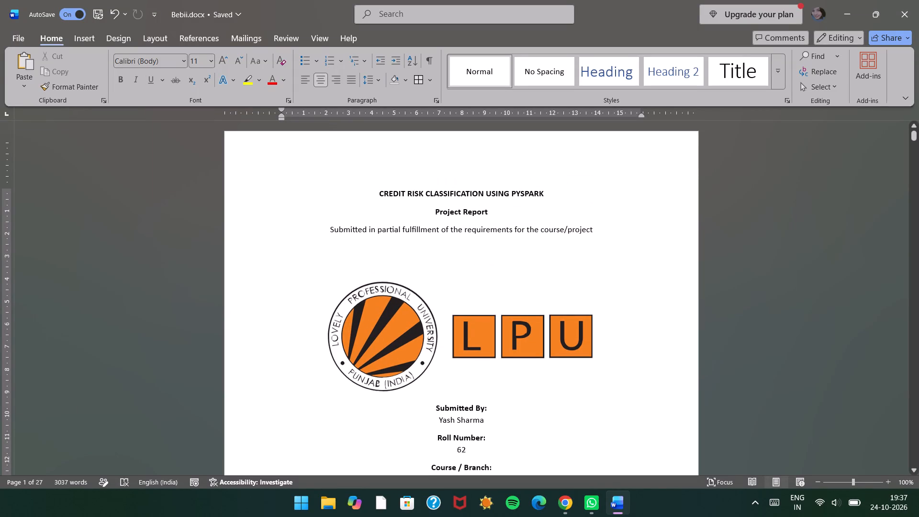
drag(379, 193, 598, 238)
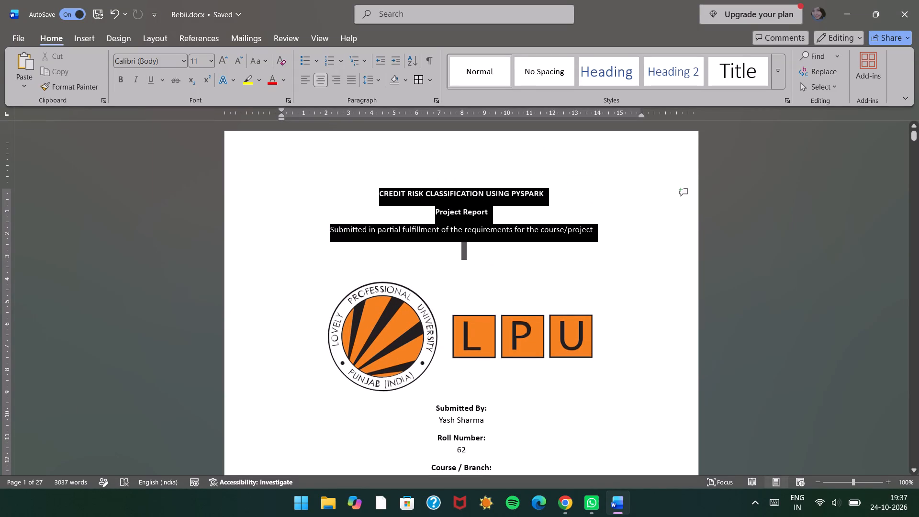
drag(598, 238, 589, 415)
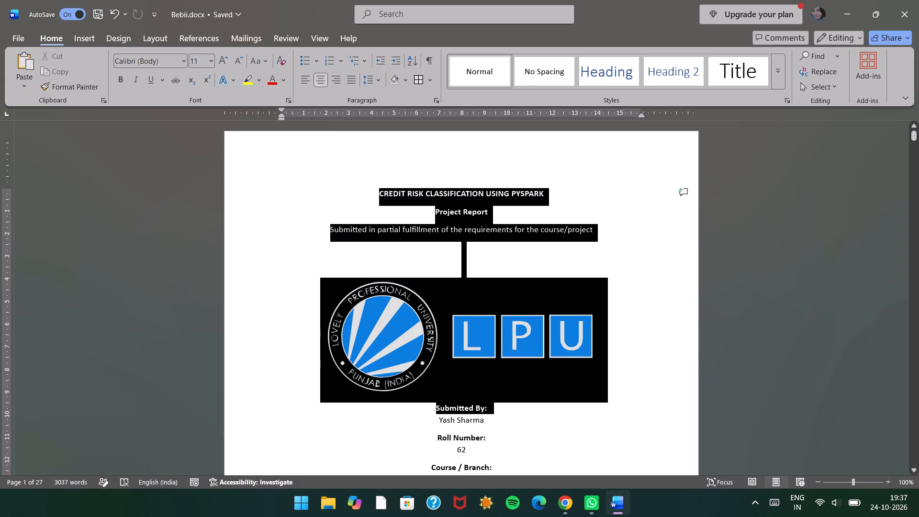
drag(589, 415, 594, 516)
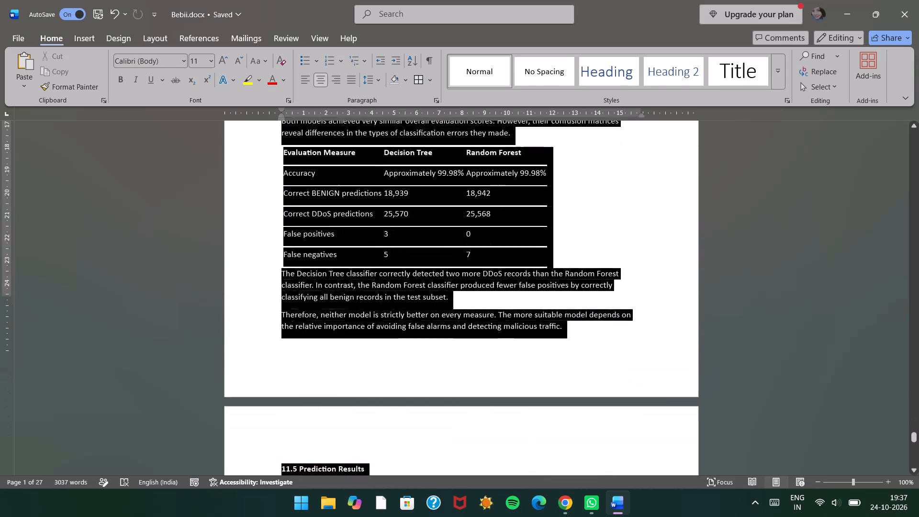
drag(594, 516, 551, 359)
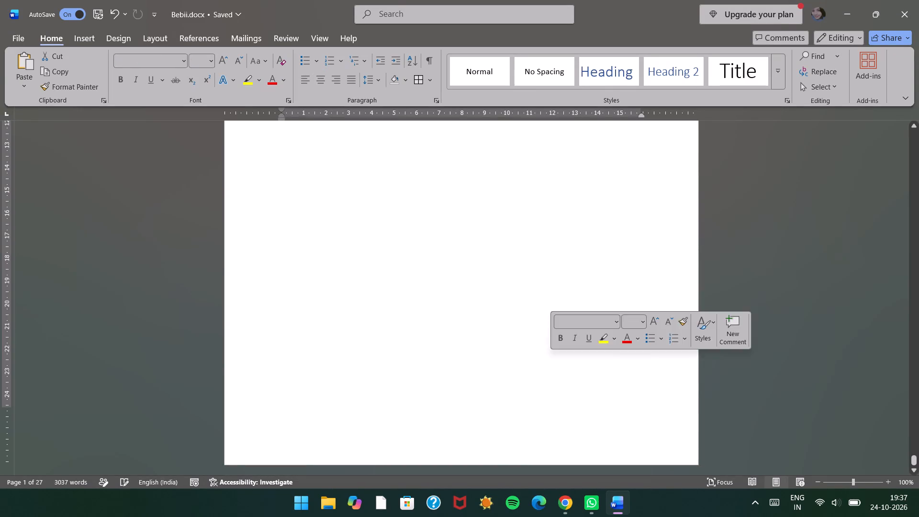
click(181, 59)
click(167, 144)
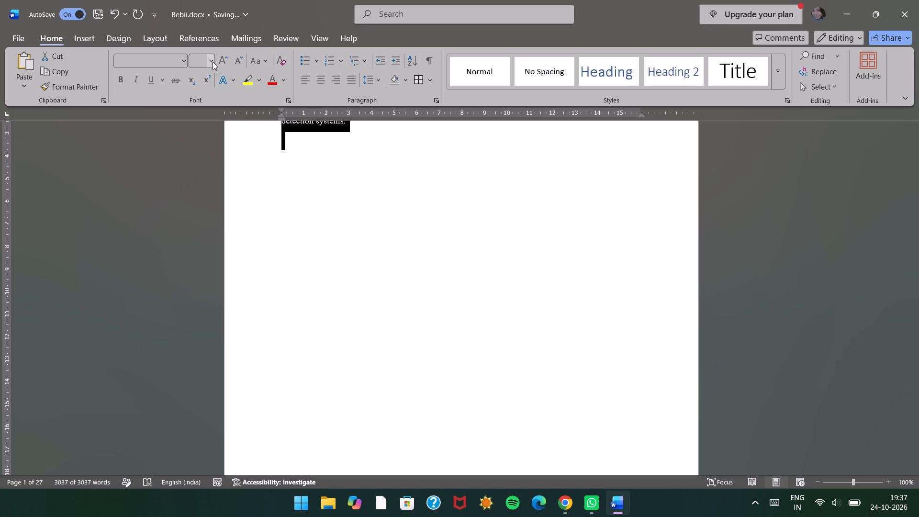
Set the font size of the entire selected report to 12.
click(211, 61)
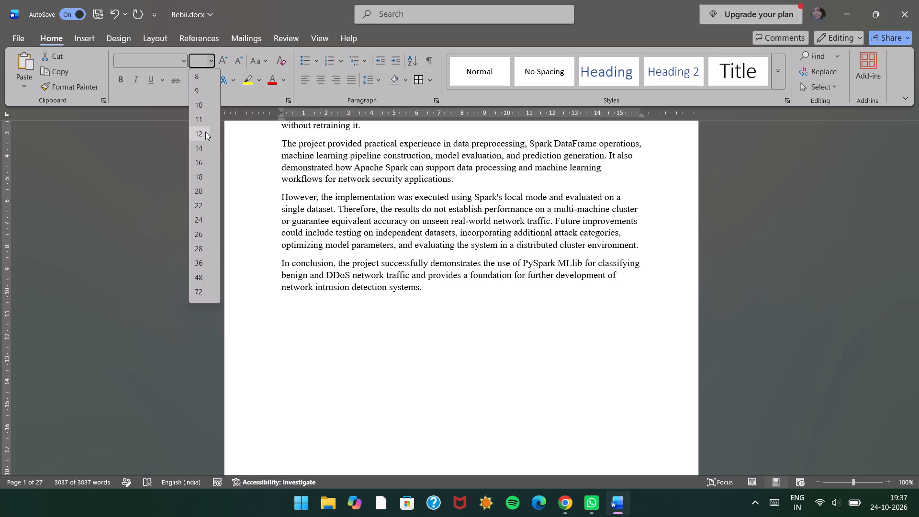
click(205, 132)
scroll(454, 374, up, 13)
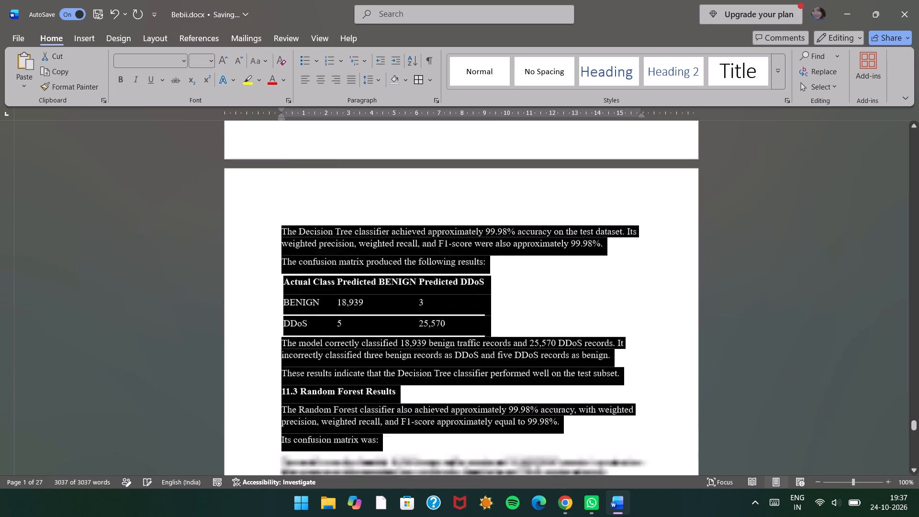
scroll(454, 374, up, 19)
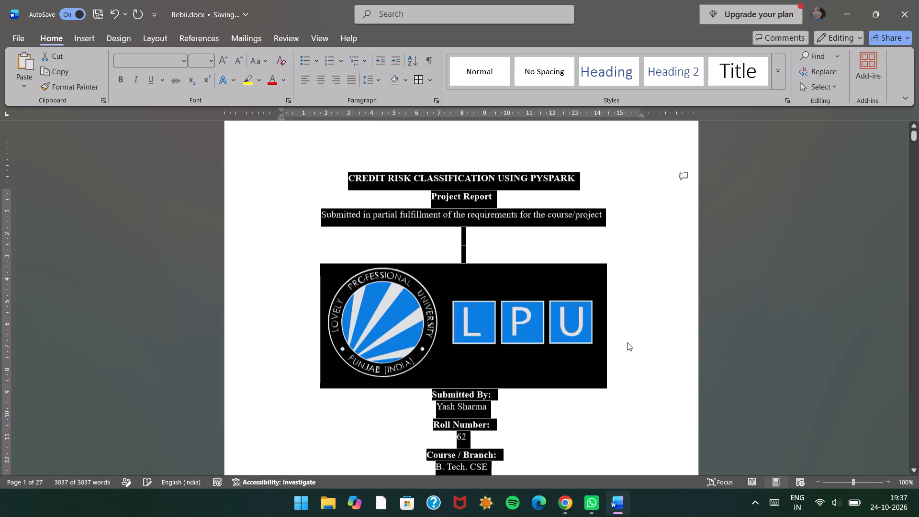
click(651, 339)
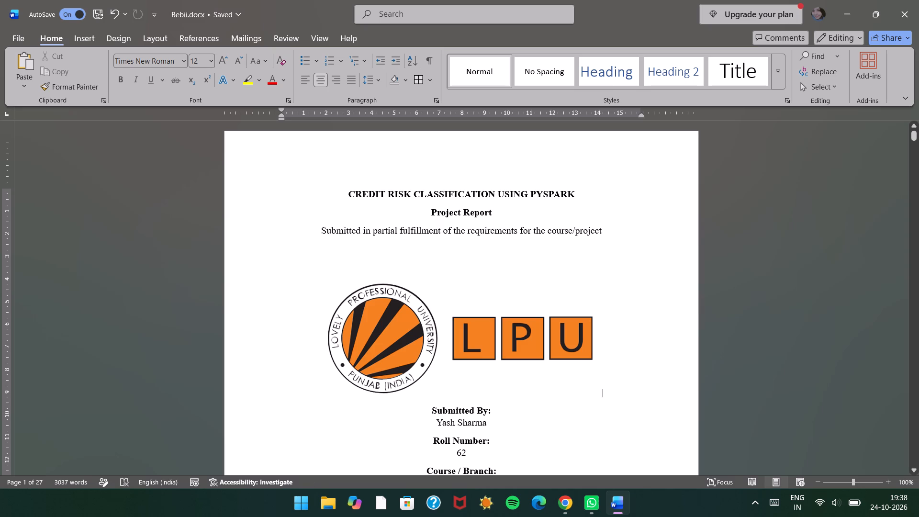
Set the title CREDIT RISK CLASSIFICATION USING PYSPARK to size 22 and add a blank line below it.
drag(350, 191, 564, 196)
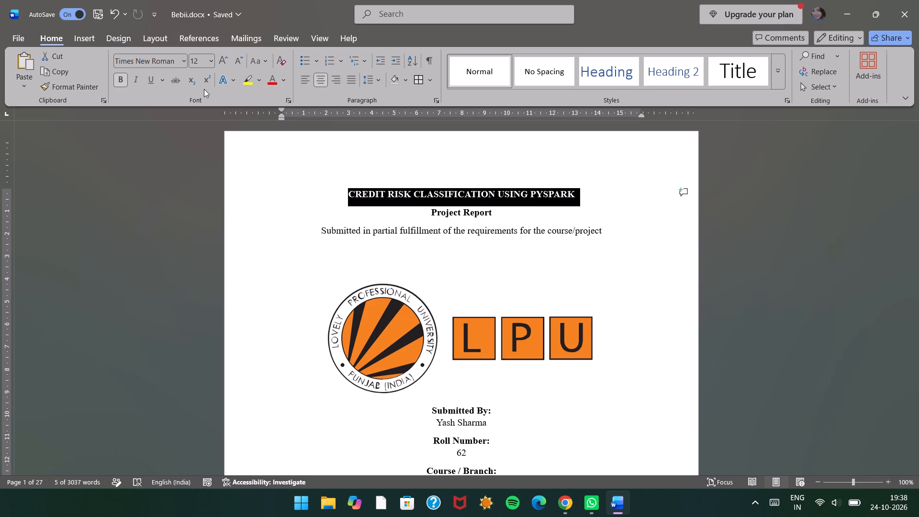
click(210, 59)
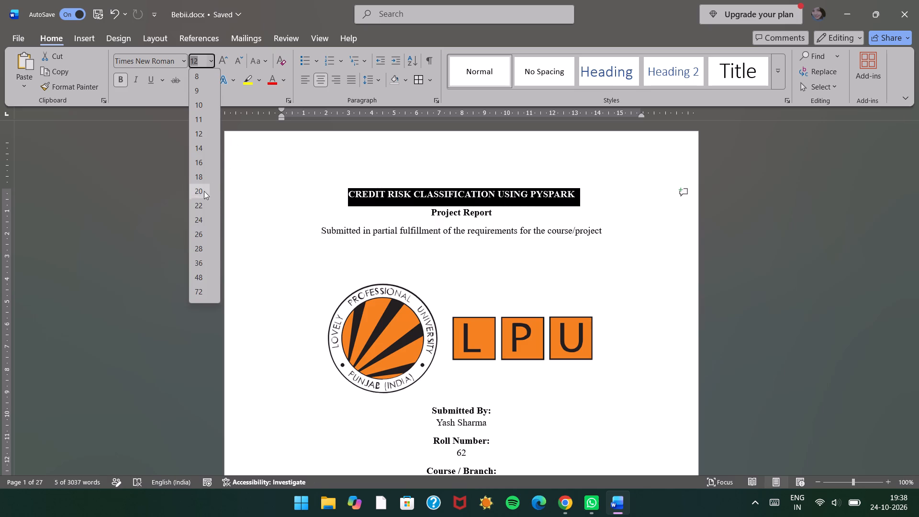
click(196, 204)
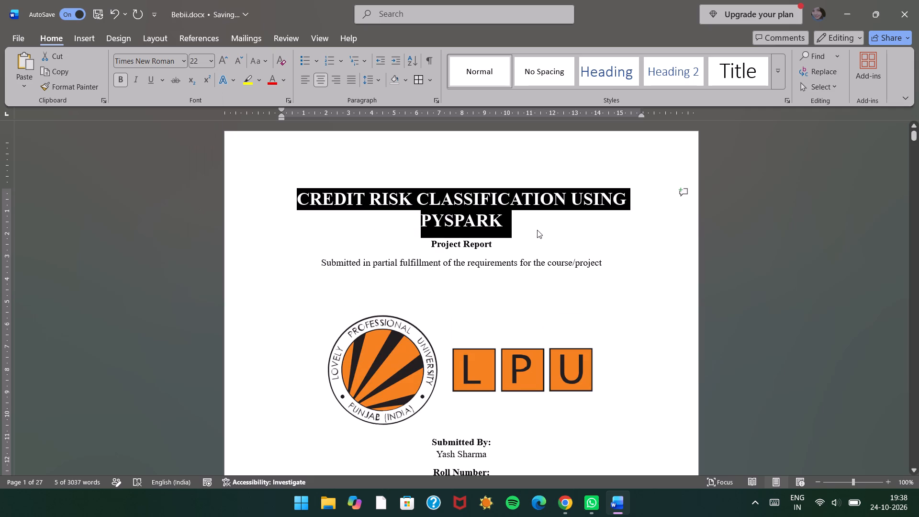
click(538, 224)
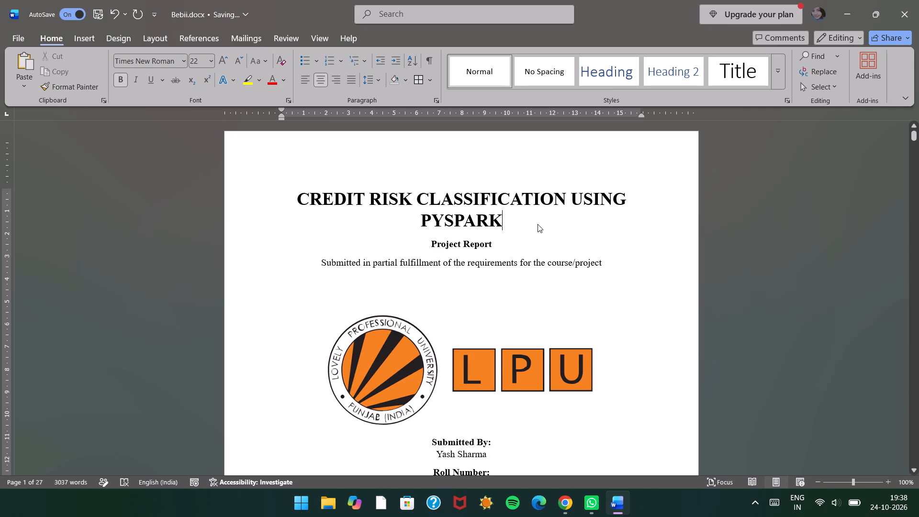
key(Return)
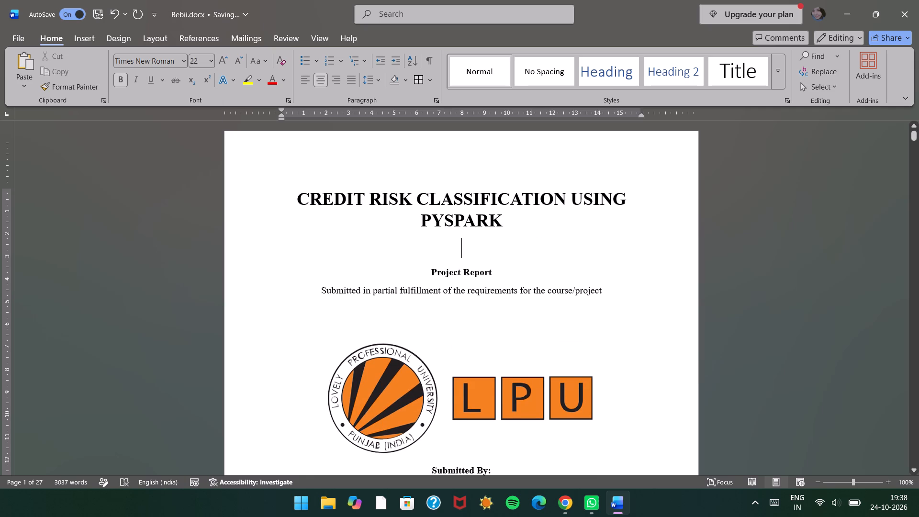
Set the Project Report line on the title page to font size 16.
drag(425, 270, 526, 276)
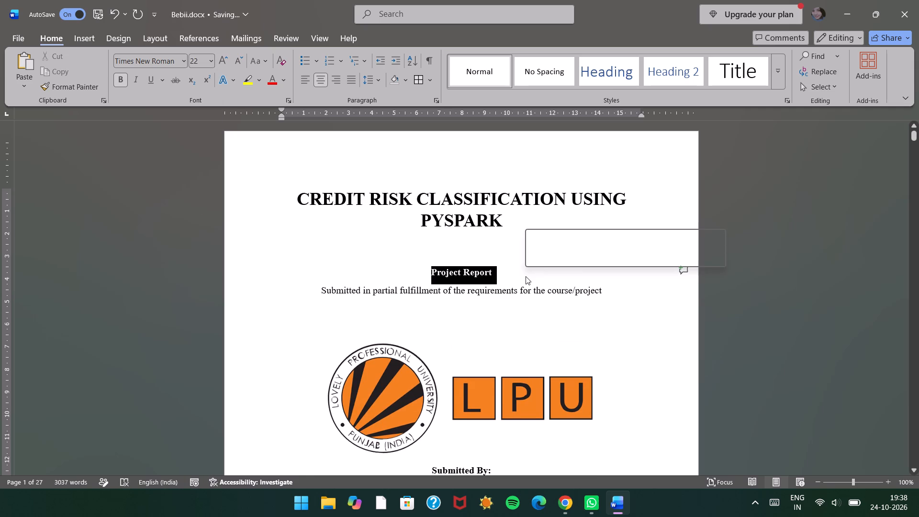
click(213, 61)
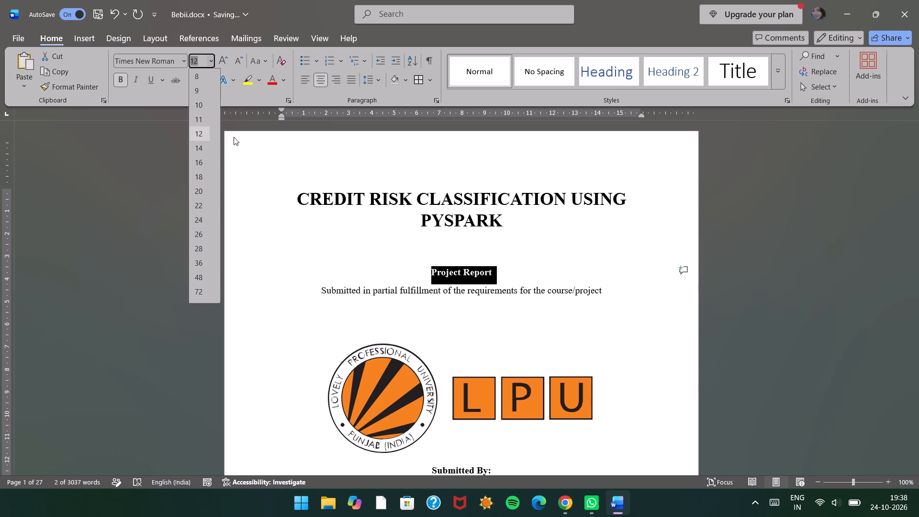
click(202, 160)
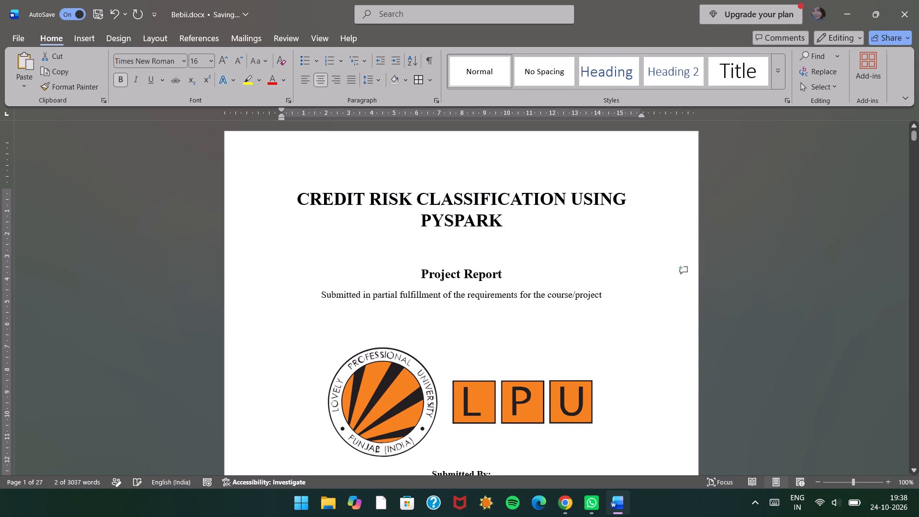
click(512, 255)
Switch to Chrome and copy the Figma LPU logo image with the full Lovely Professional University name from the search results.
scroll(512, 255, down, 2)
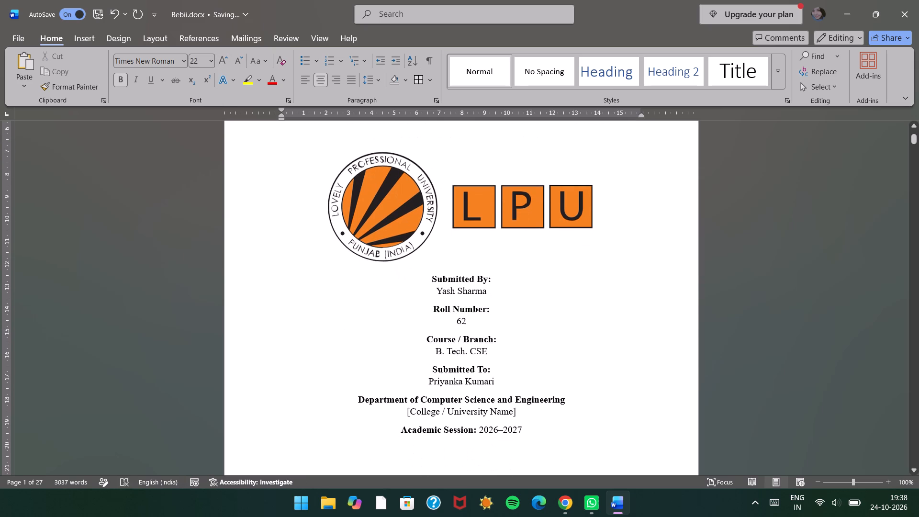
click(568, 502)
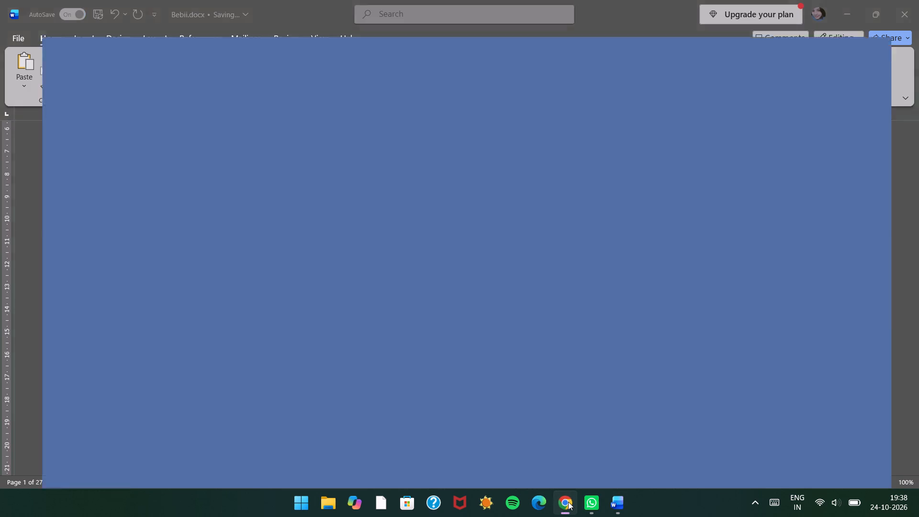
scroll(372, 303, up, 1)
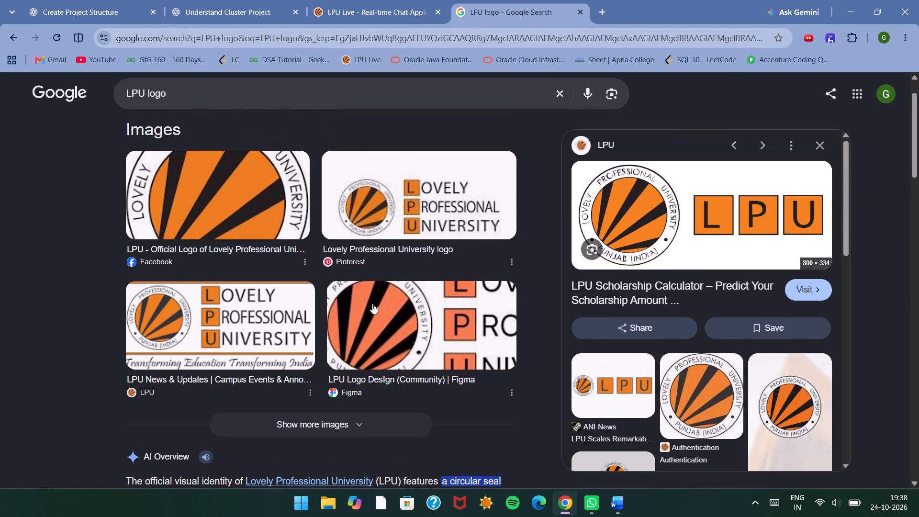
click(250, 312)
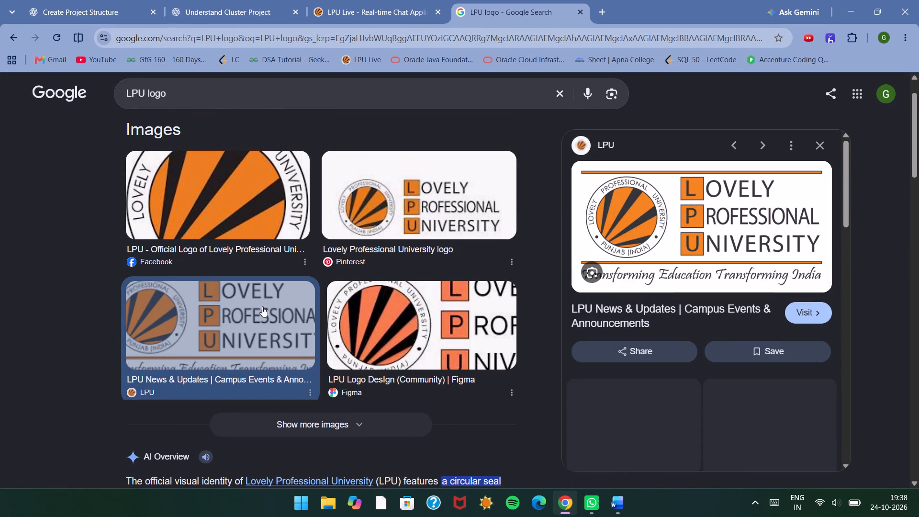
click(483, 327)
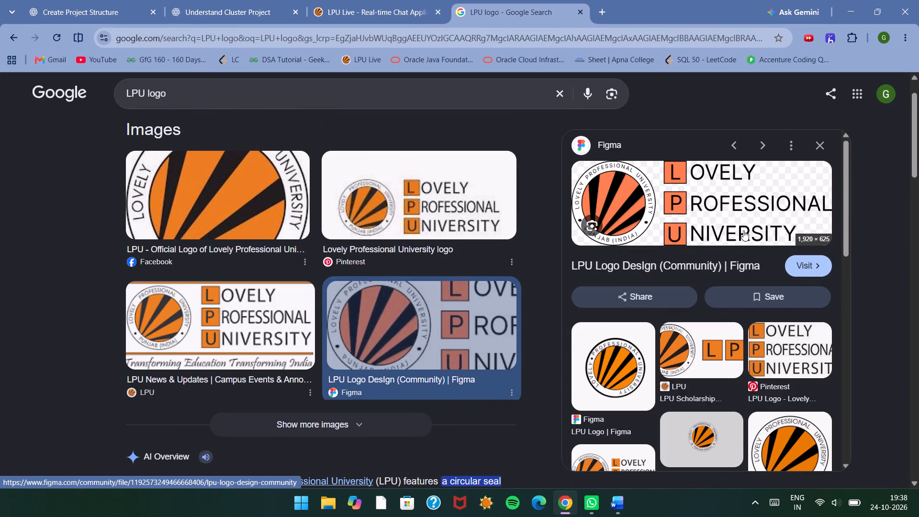
right_click(723, 210)
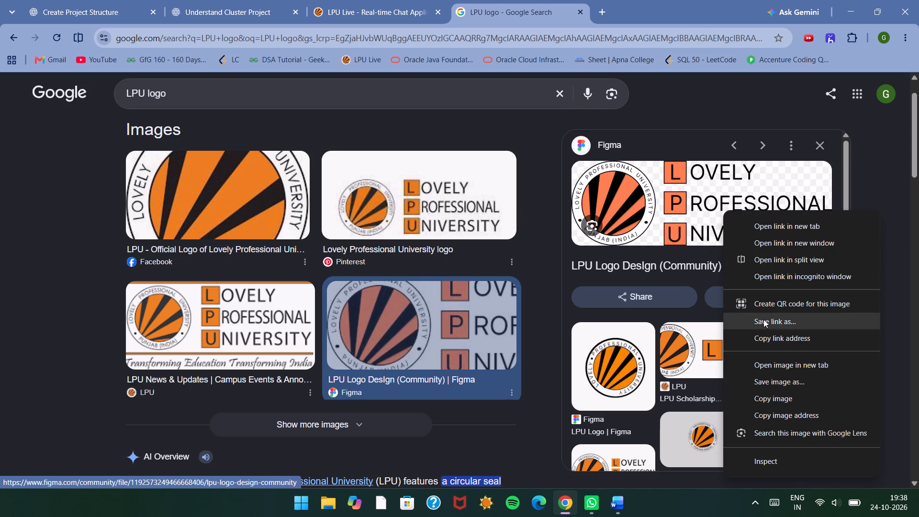
click(771, 394)
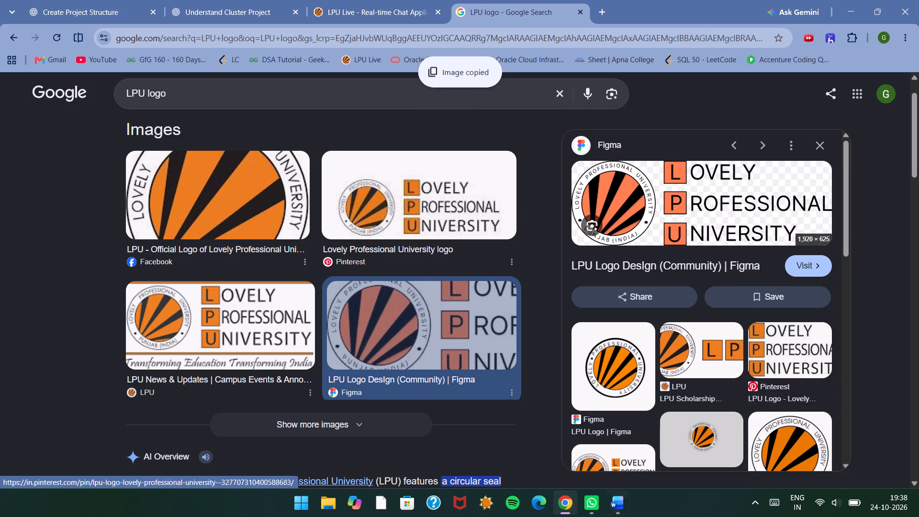
Return to Word and replace the existing LPU logo on the title page with the copied logo.
click(613, 502)
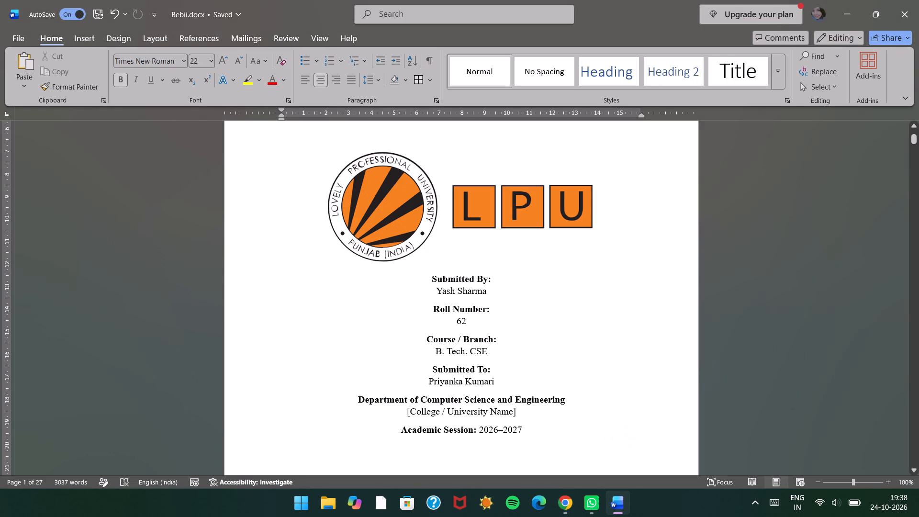
click(466, 149)
key(Delete)
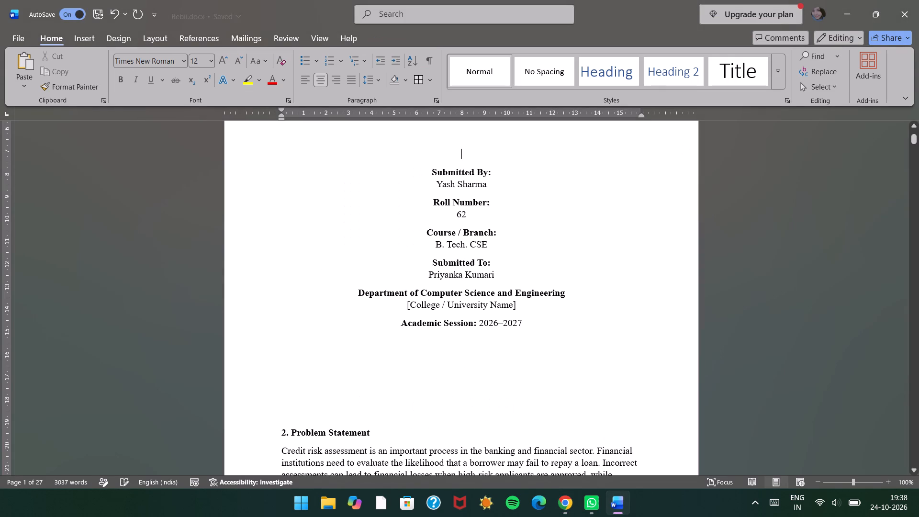
key(ctrl+v)
scroll(413, 244, up, 1)
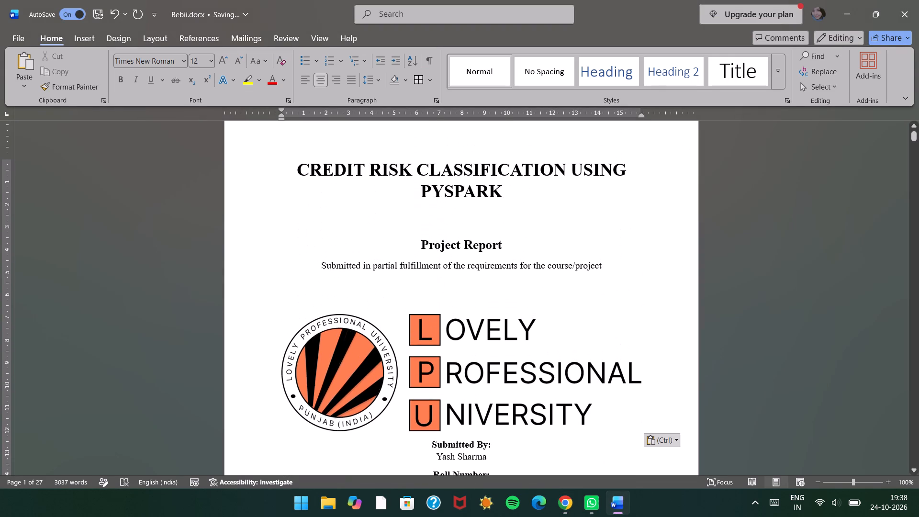
Shrink the pasted LPU logo on the title page proportionally to about 12 cm wide.
click(632, 424)
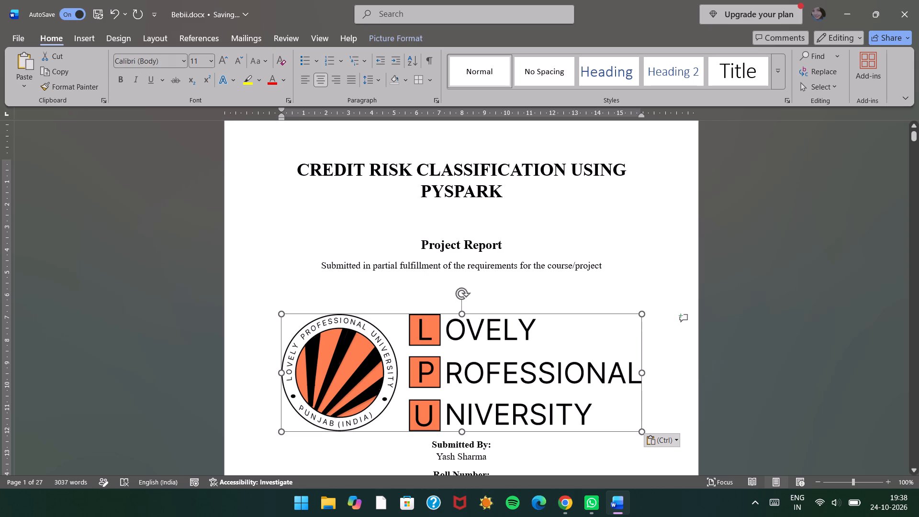
drag(640, 433, 577, 388)
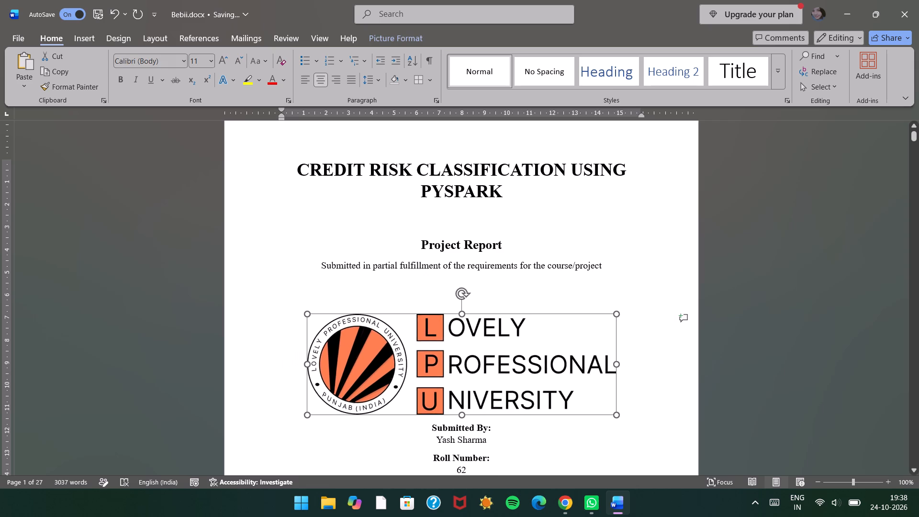
drag(577, 388, 545, 367)
Add two blank lines between the LPU logo and the Submitted By: label.
click(648, 370)
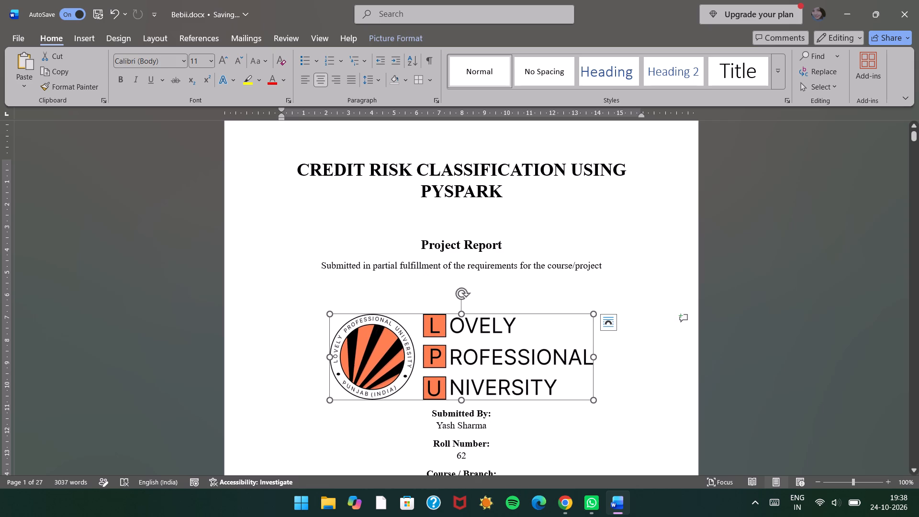
scroll(648, 370, down, 1)
key(Return)
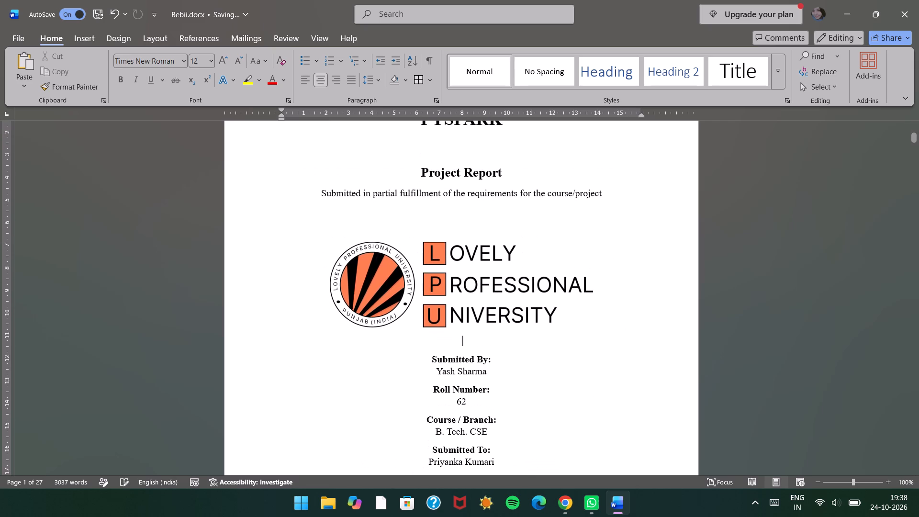
key(Return)
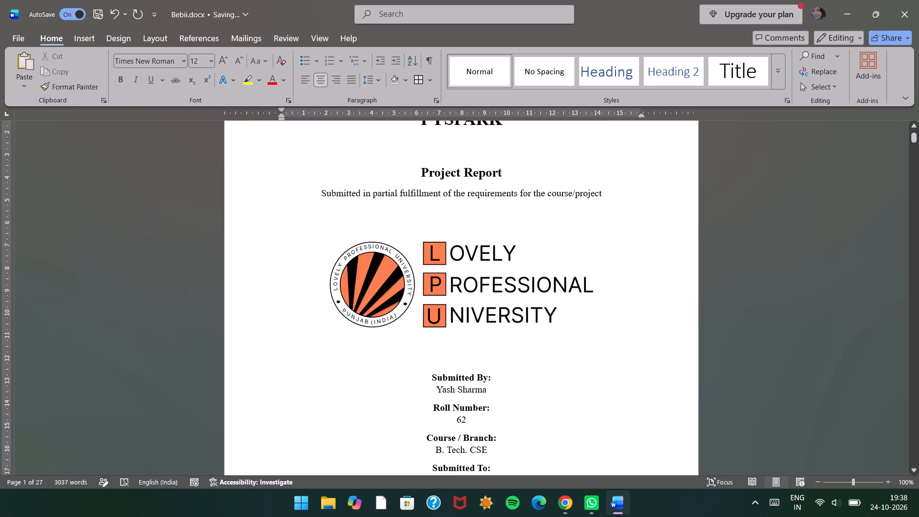
Insert two blank lines below the Academic Session line to move the 2. Problem Statement heading off the title page.
scroll(637, 333, up, 1)
scroll(637, 333, down, 2)
scroll(637, 333, up, 1)
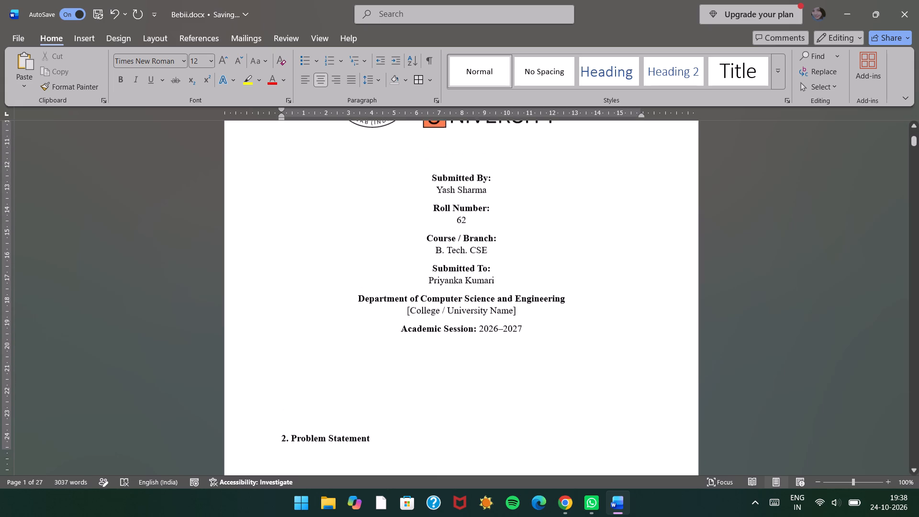
scroll(637, 333, up, 1)
click(476, 382)
key(Return)
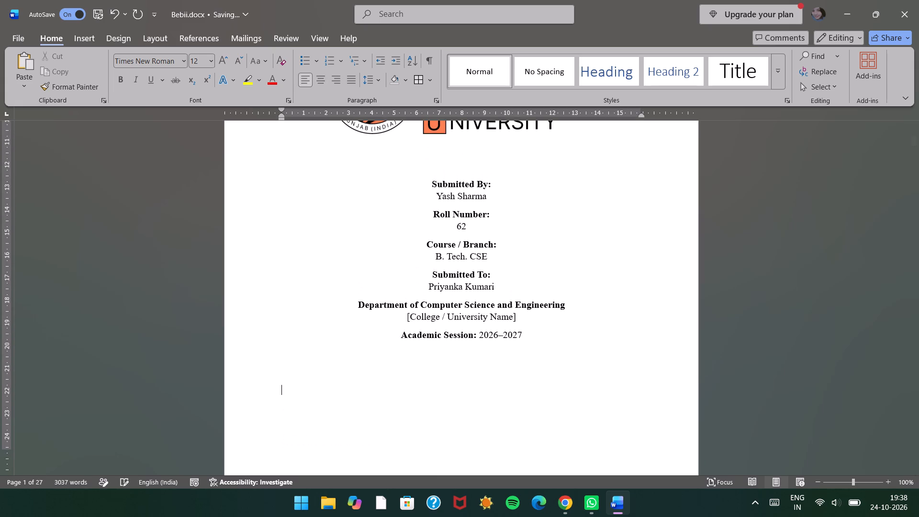
key(Return)
scroll(476, 382, down, 1)
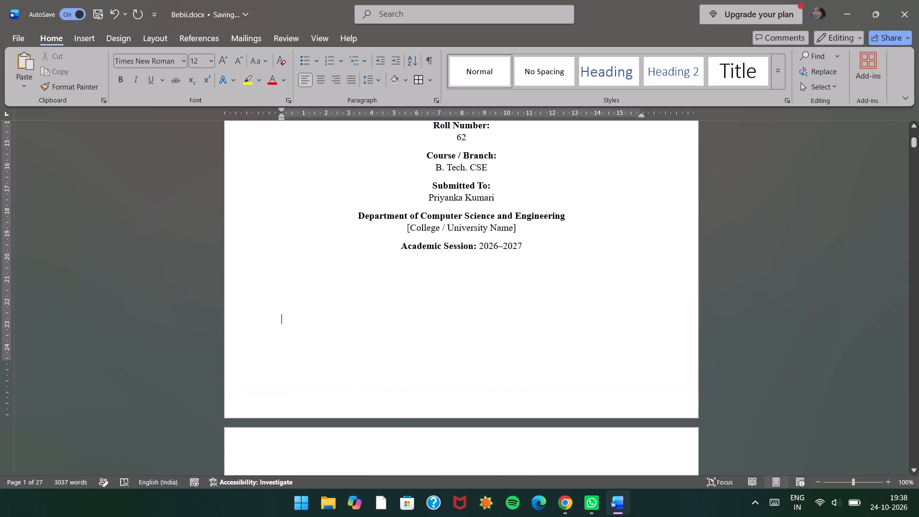
Set the Submitted By: label on the title page to font size 16.
scroll(476, 382, up, 1)
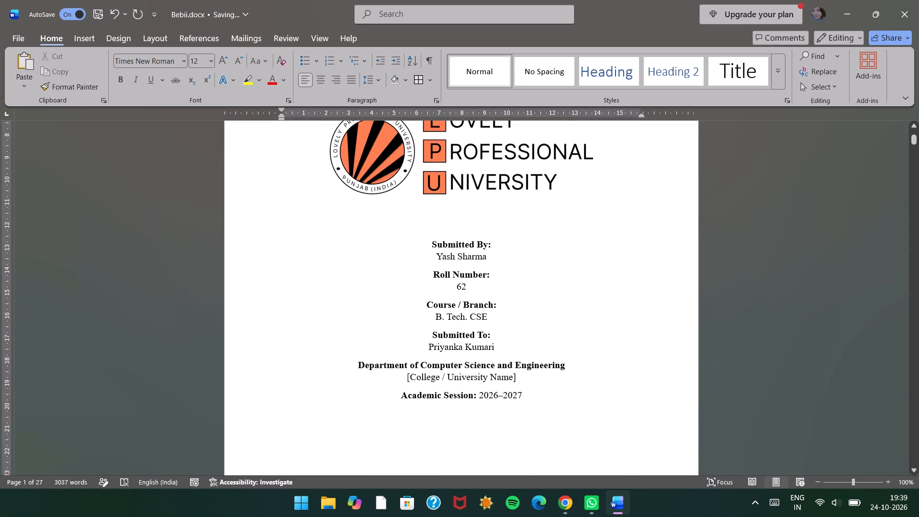
drag(429, 242, 490, 247)
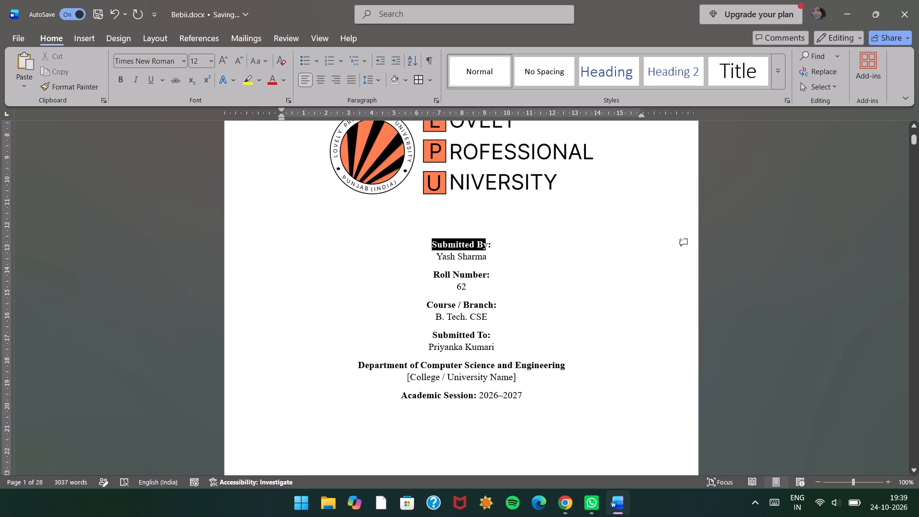
drag(490, 247, 498, 247)
click(588, 210)
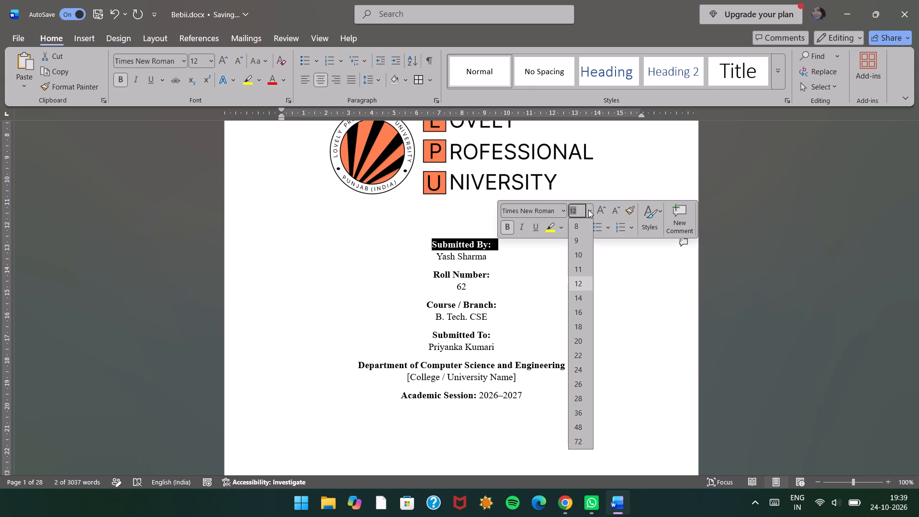
click(582, 313)
Set the Roll Number: label on the title page to font size 16.
drag(494, 275, 493, 275)
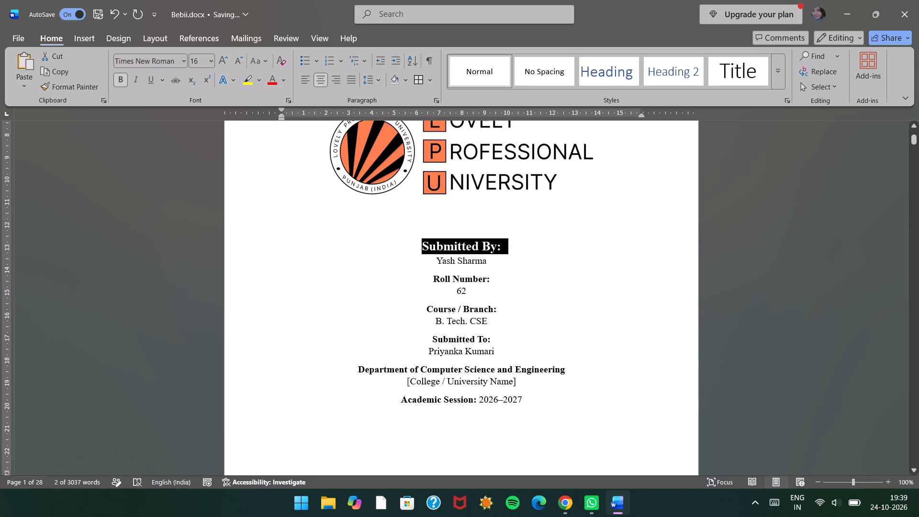
drag(493, 275, 435, 280)
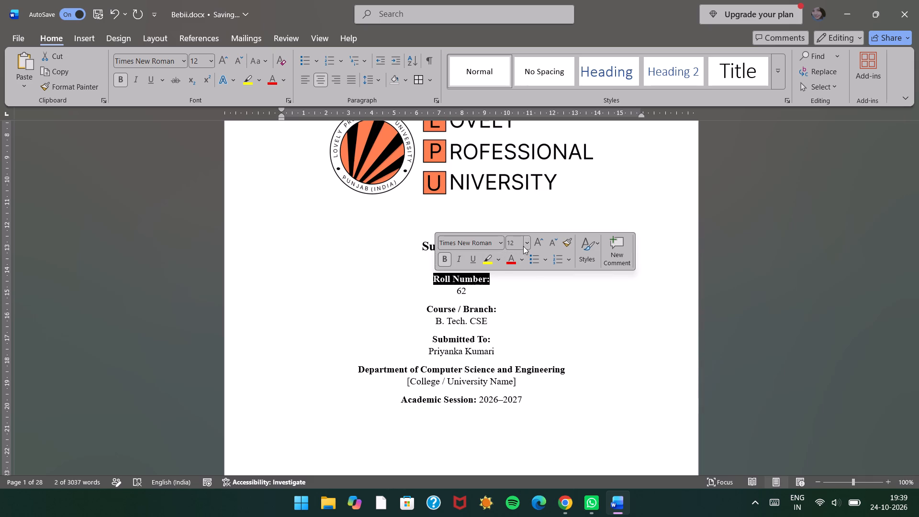
click(523, 246)
click(517, 348)
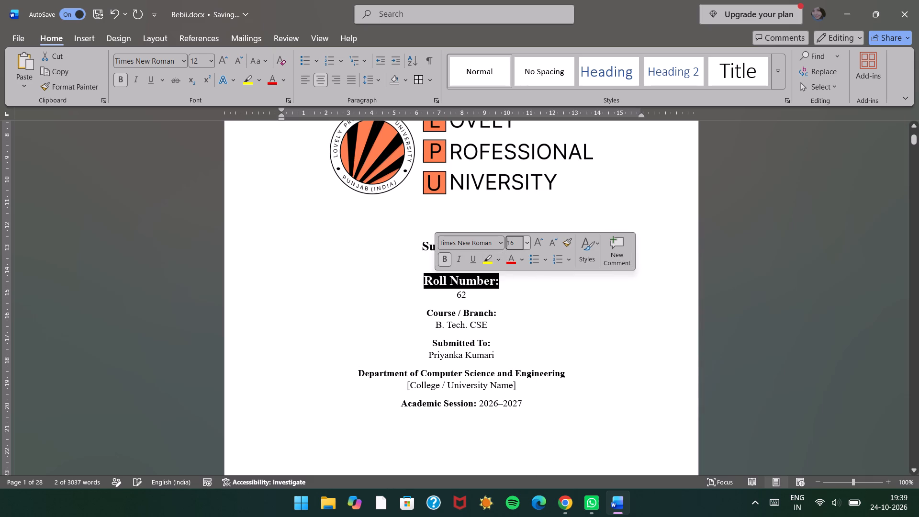
Select the Course / Branch: label on the title page for formatting.
drag(497, 315, 428, 313)
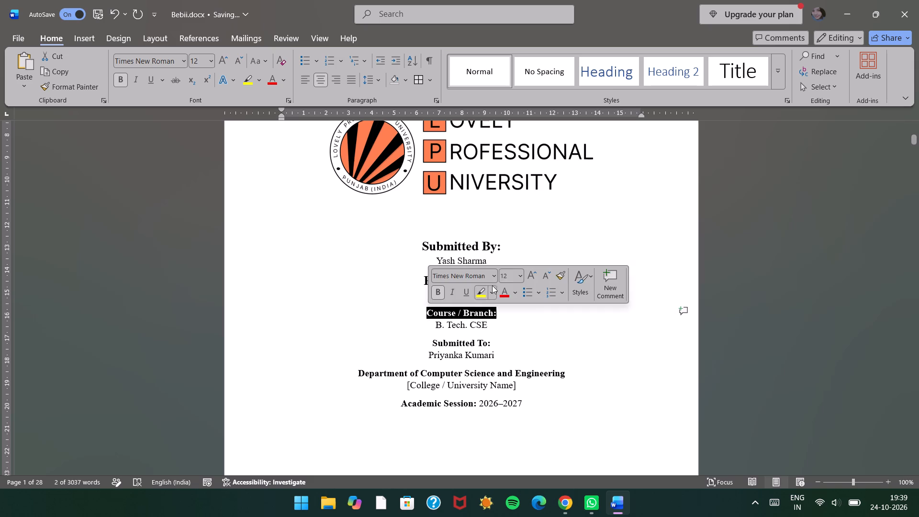
Set the Course / Branch and Submitted To labels on the title page to font size 16.
click(518, 276)
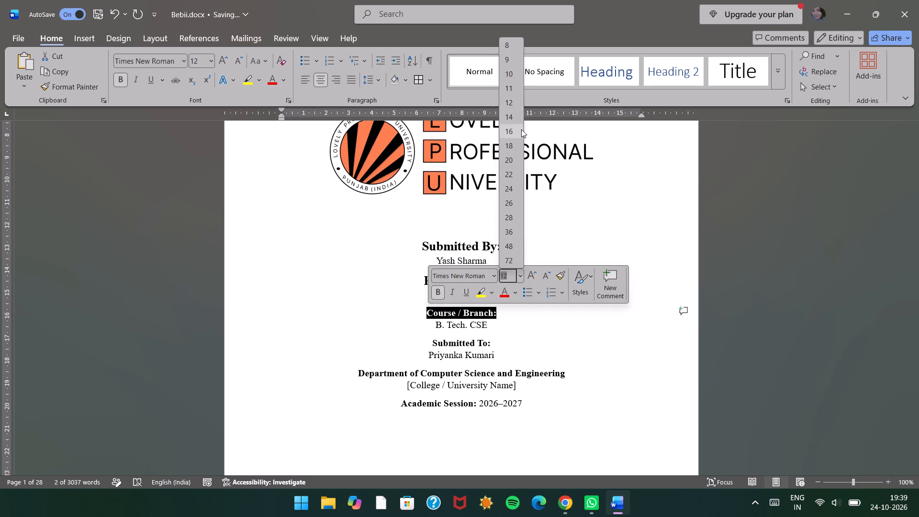
click(517, 132)
drag(492, 345, 426, 346)
click(518, 308)
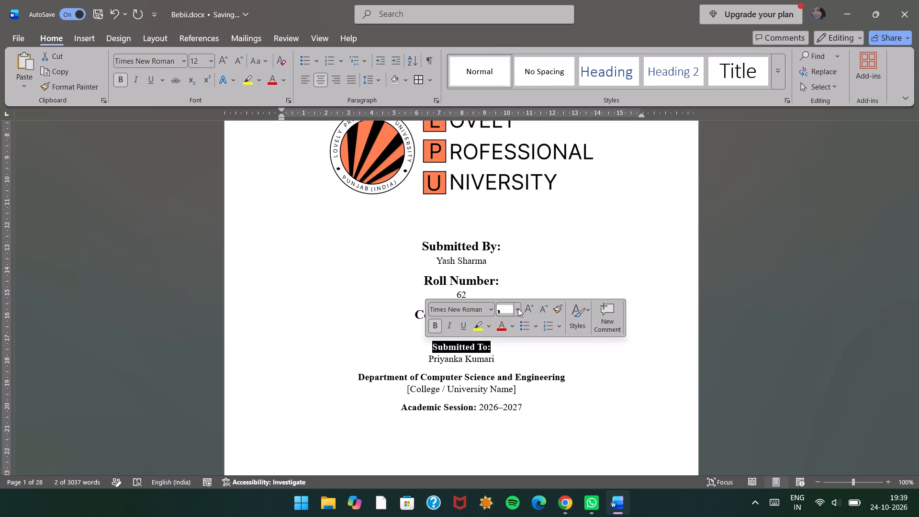
click(509, 163)
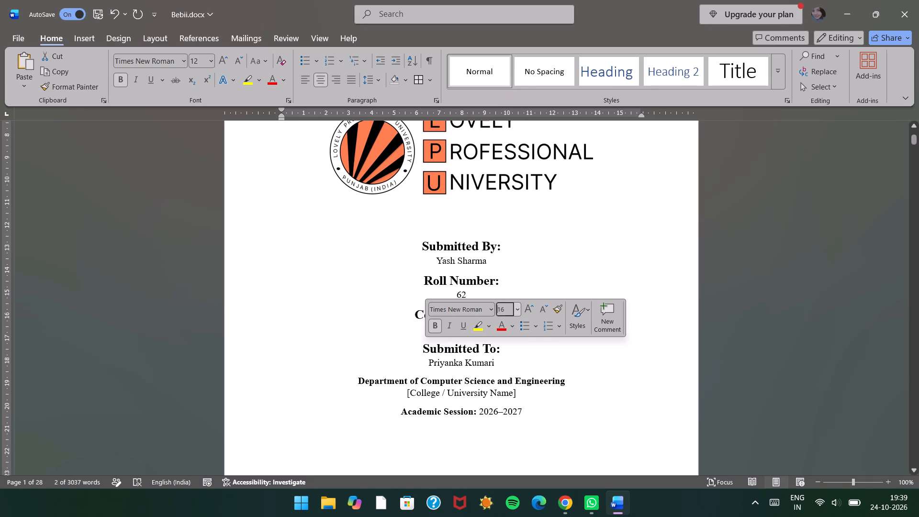
Insert two blank lines between the faculty name and the Department of Computer Science and Engineering line.
click(563, 372)
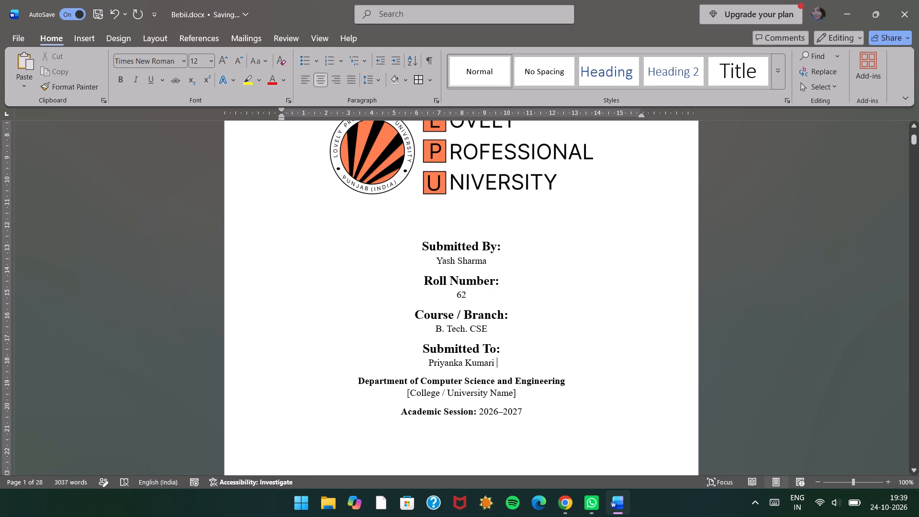
key(Return)
key(Return)
scroll(514, 374, down, 1)
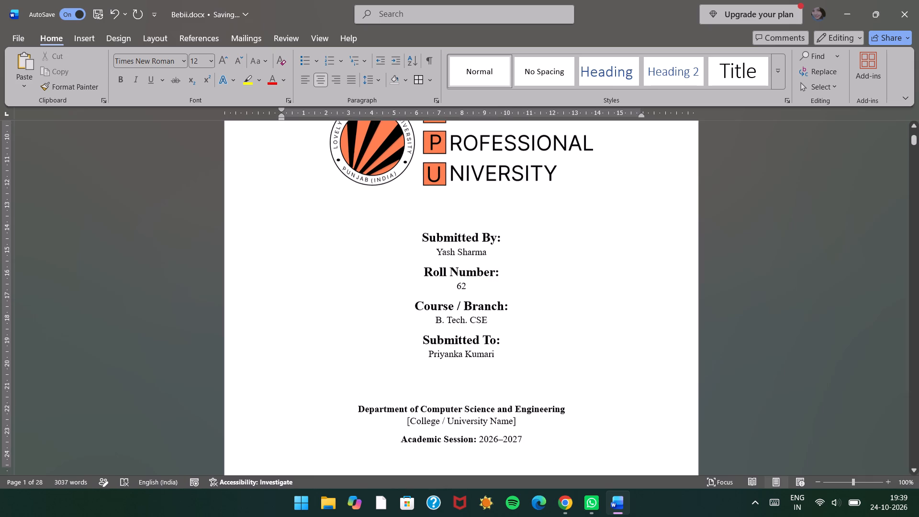
Insert one blank line after the roll number and another after B. Tech. CSE on the title page.
scroll(514, 374, down, 1)
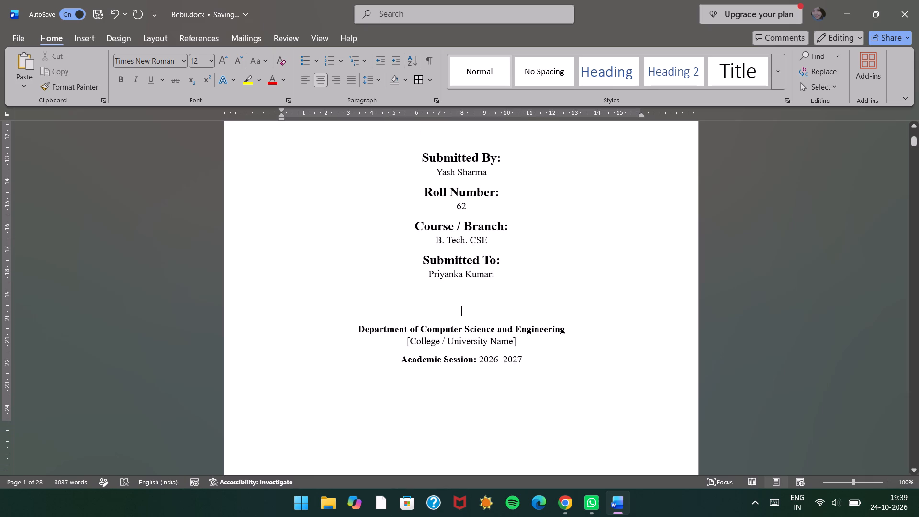
click(515, 194)
click(512, 205)
key(Return)
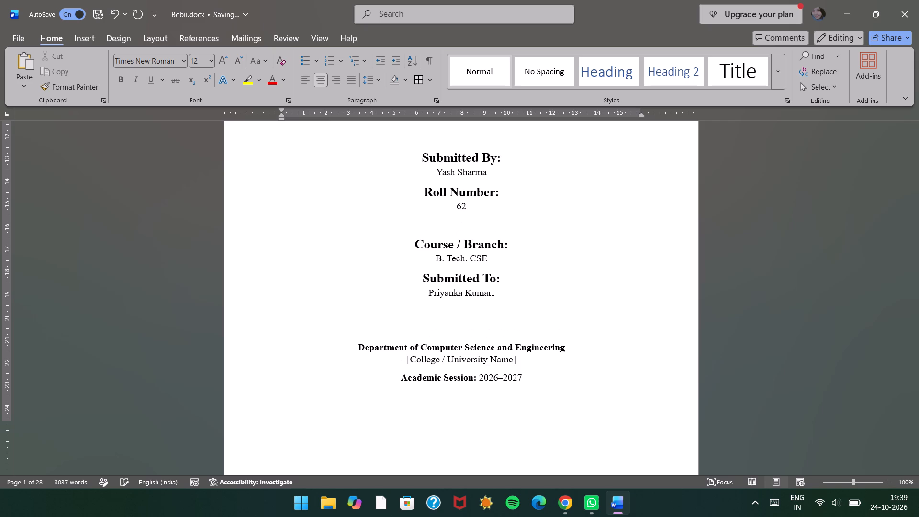
click(508, 256)
key(Return)
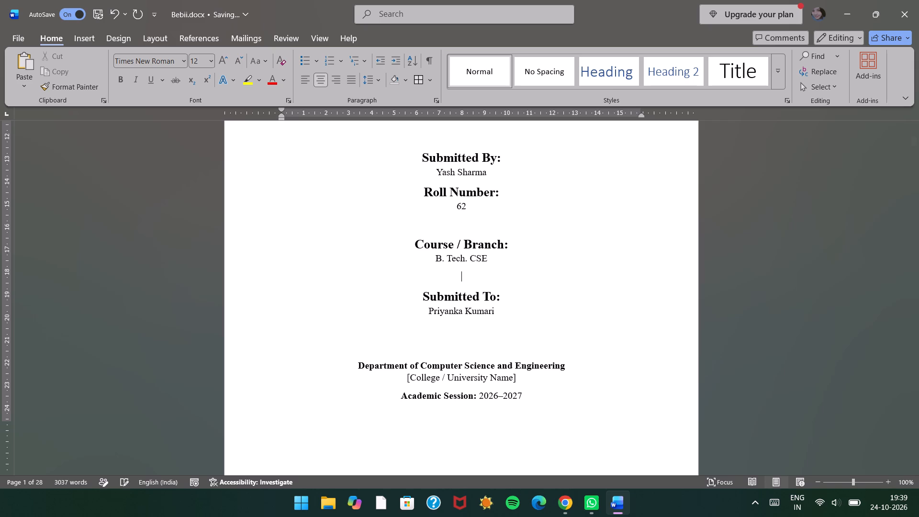
Replace the [College / University Name] placeholder on the title page with Lovely Professional University.
drag(516, 378, 403, 382)
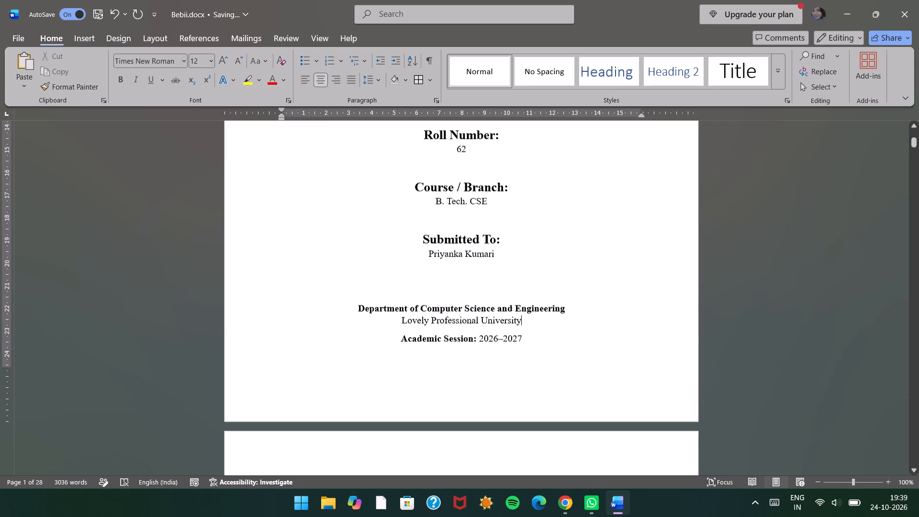
Add the student's registration number in parentheses after the name under Submitted By on the title page.
scroll(413, 424, up, 2)
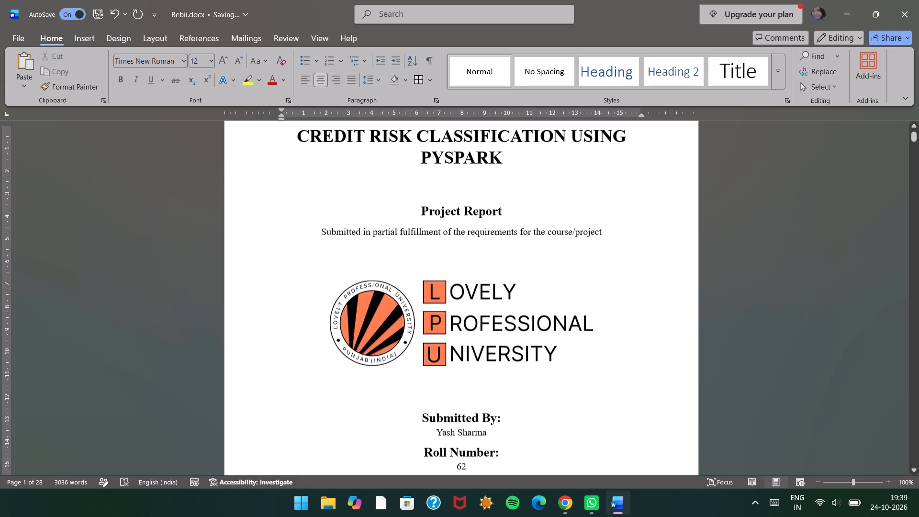
scroll(413, 424, up, 1)
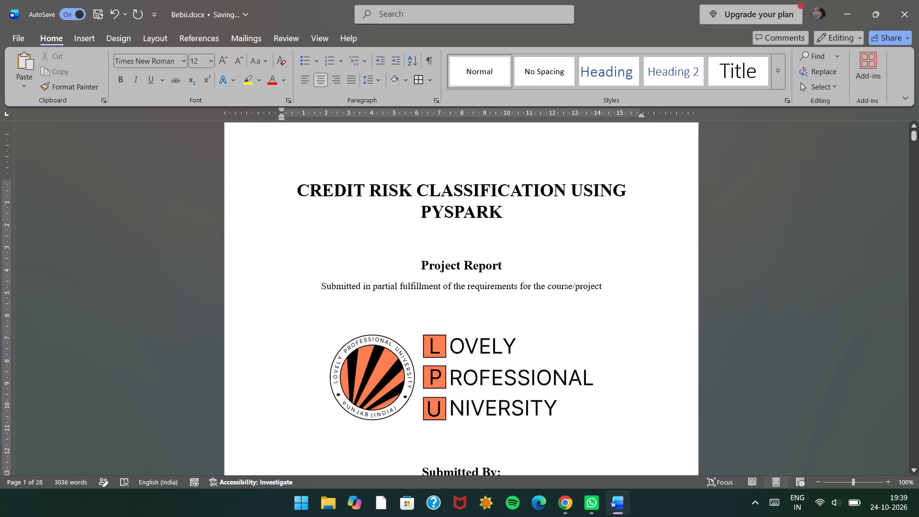
scroll(559, 343, down, 4)
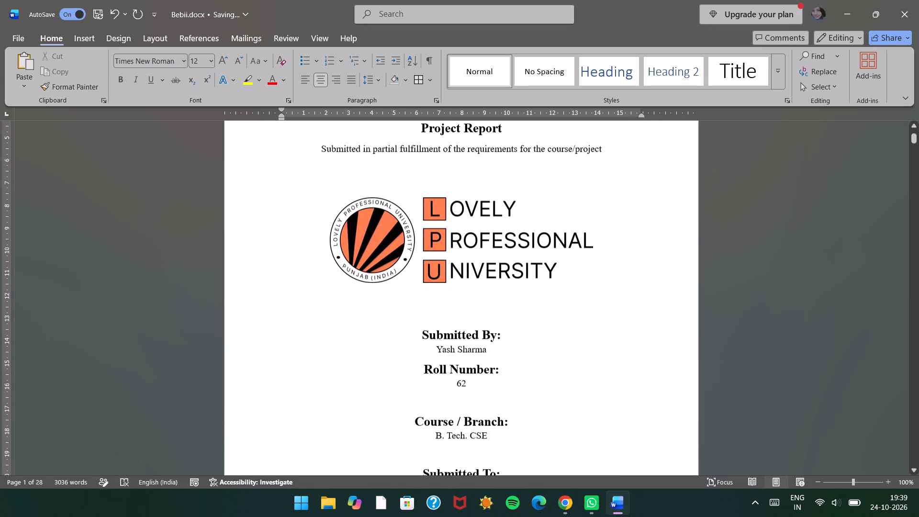
scroll(559, 343, down, 1)
click(513, 253)
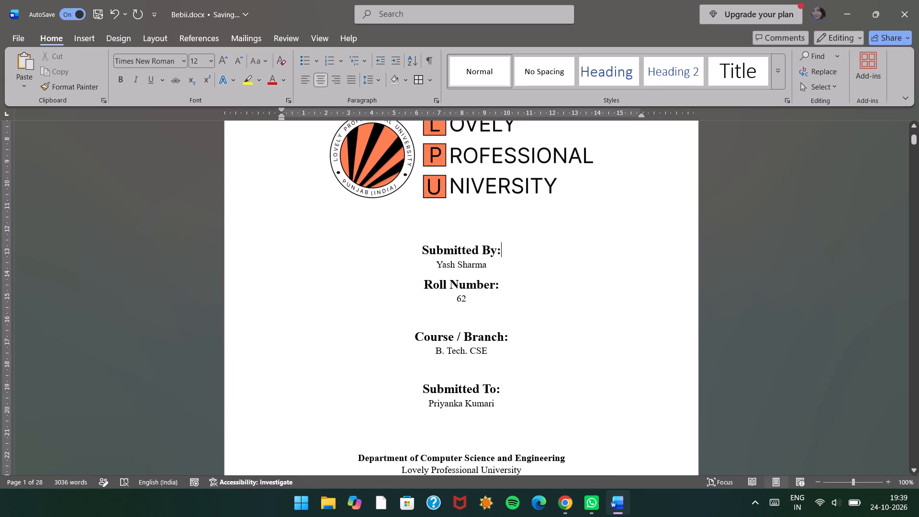
click(513, 260)
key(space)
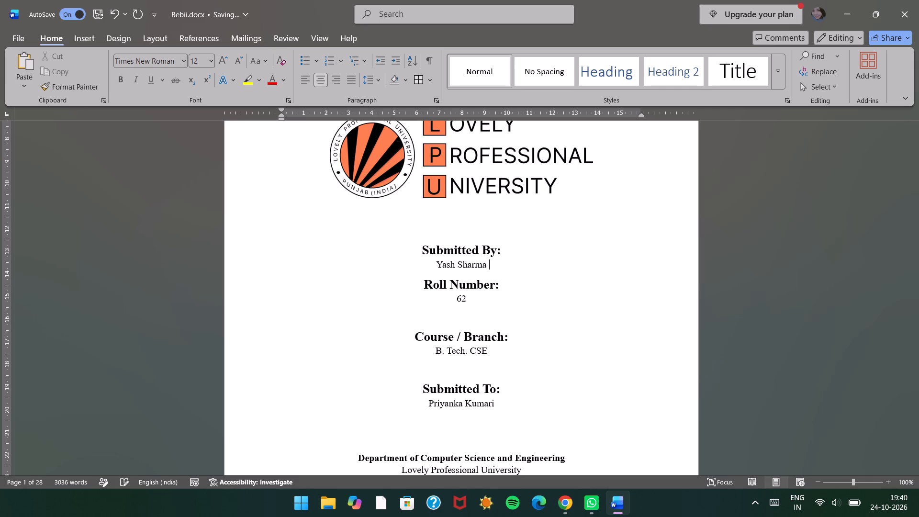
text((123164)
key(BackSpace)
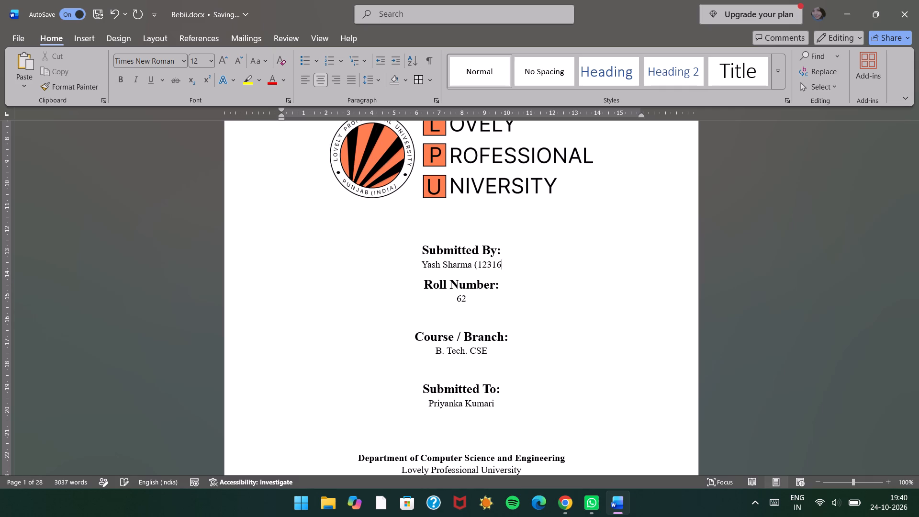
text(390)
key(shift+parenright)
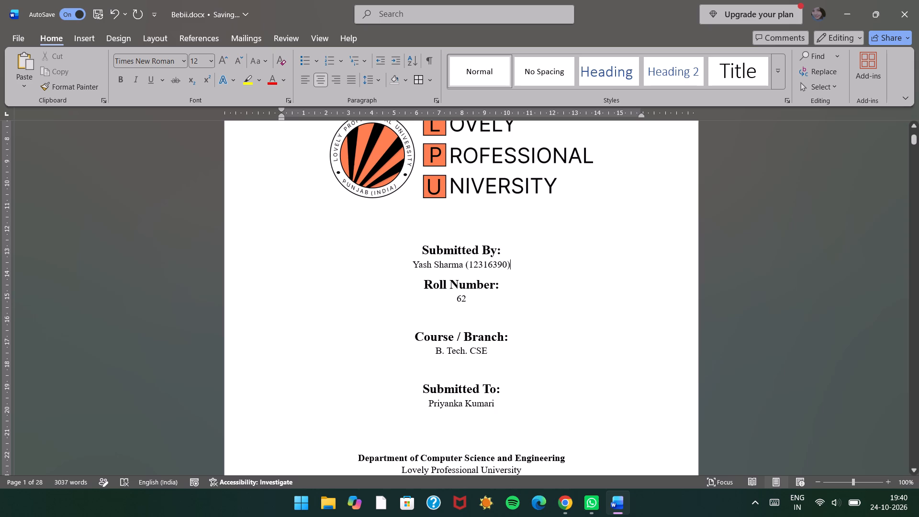
Insert one blank line between the student's name line and the Roll Number label.
scroll(536, 314, down, 1)
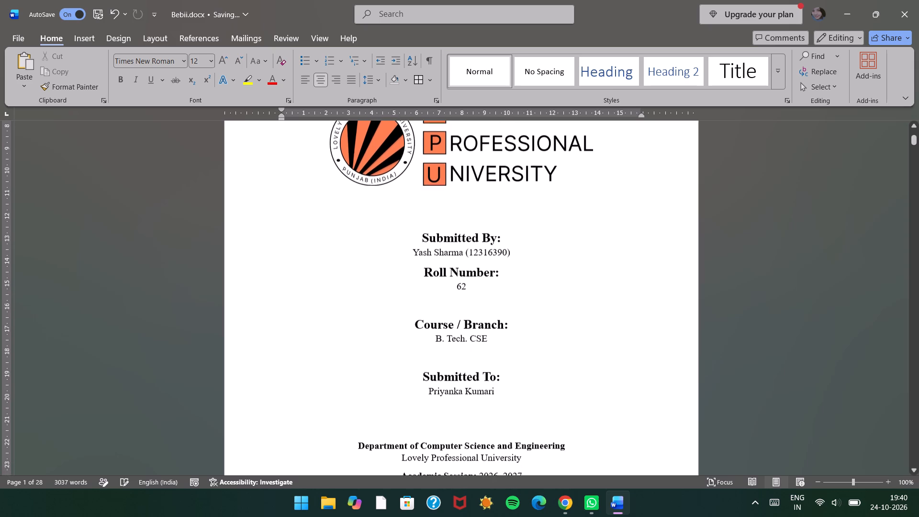
scroll(536, 314, down, 2)
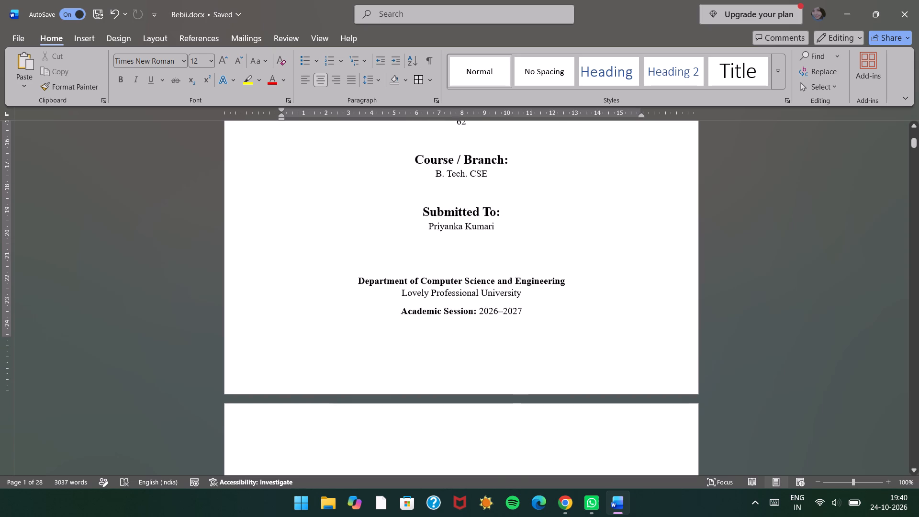
scroll(536, 314, down, 1)
key(Return)
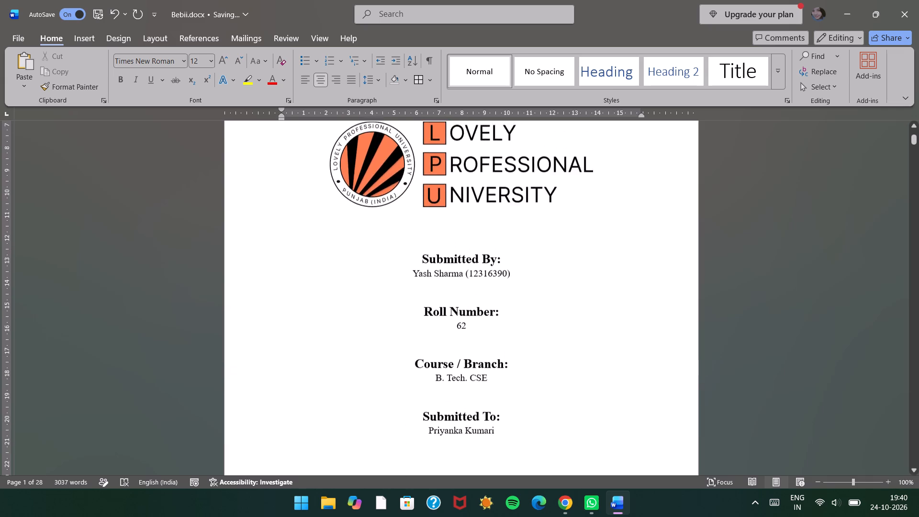
Delete four blank lines between the Academic Session line and the 2. Problem Statement heading, keeping the session as 2026–2027.
scroll(540, 268, up, 1)
scroll(540, 268, down, 2)
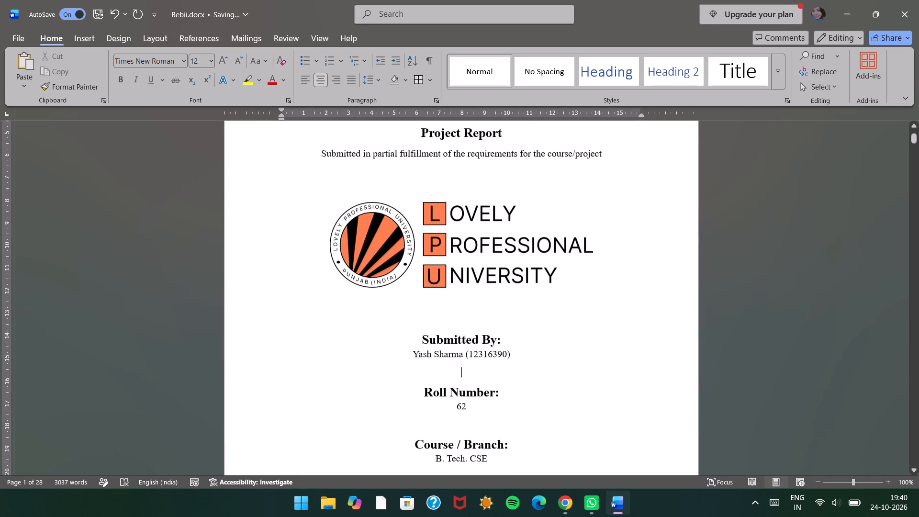
scroll(540, 268, down, 6)
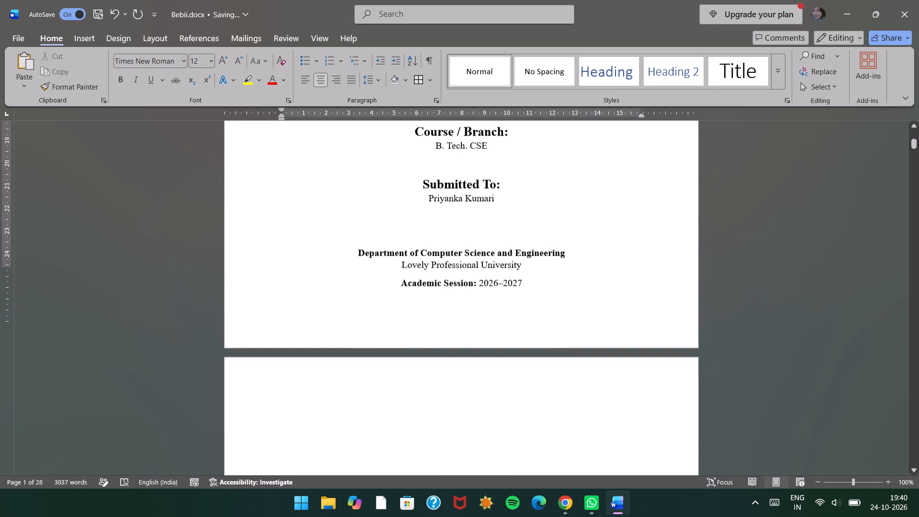
scroll(540, 268, down, 2)
click(329, 347)
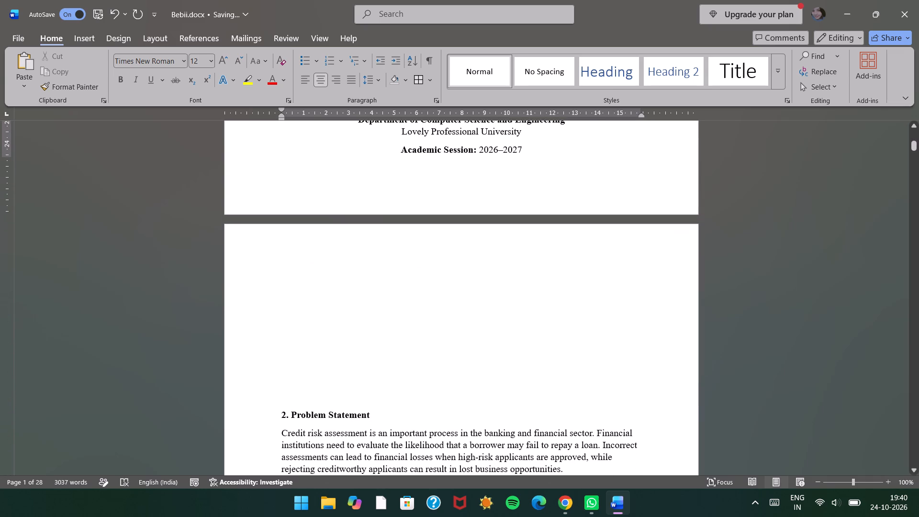
key(BackSpace)
key(BackSpace)
key(BackSpace)
key(BackSpace)
key(BackSpace)
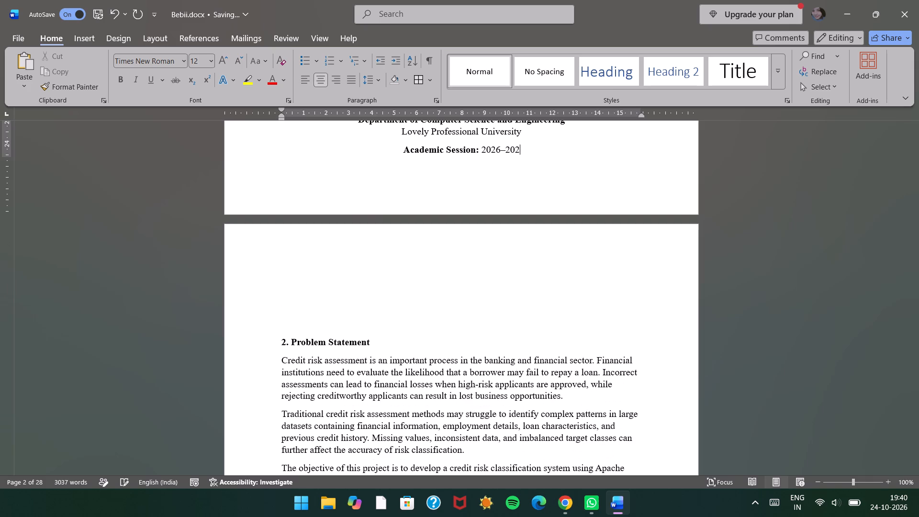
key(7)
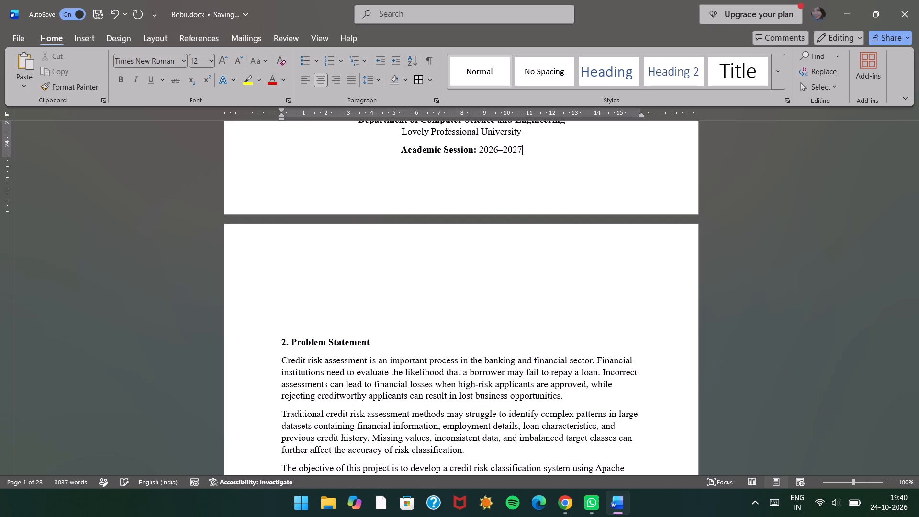
Reduce the empty lines above the 2. Problem Statement heading on the second page to a single blank line.
key(Down)
key(Down)
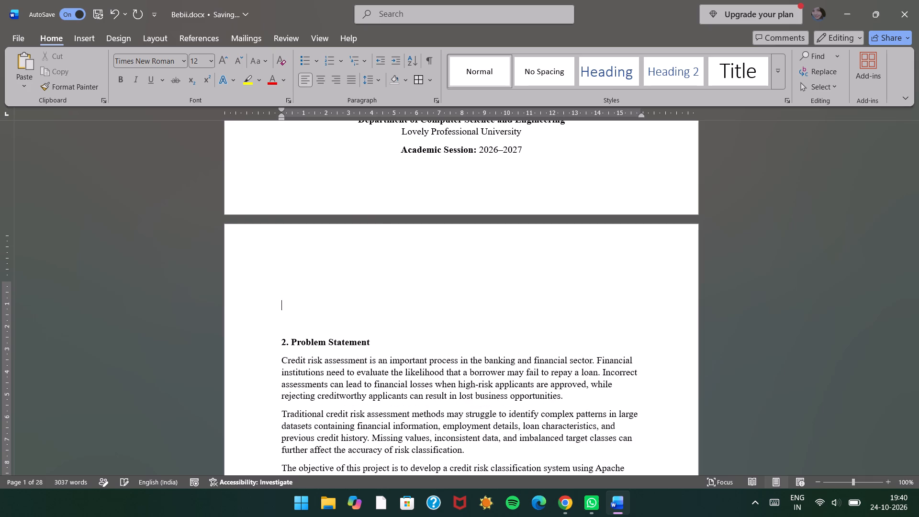
key(Down)
key(BackSpace)
key(BackSpace)
key(BackSpace)
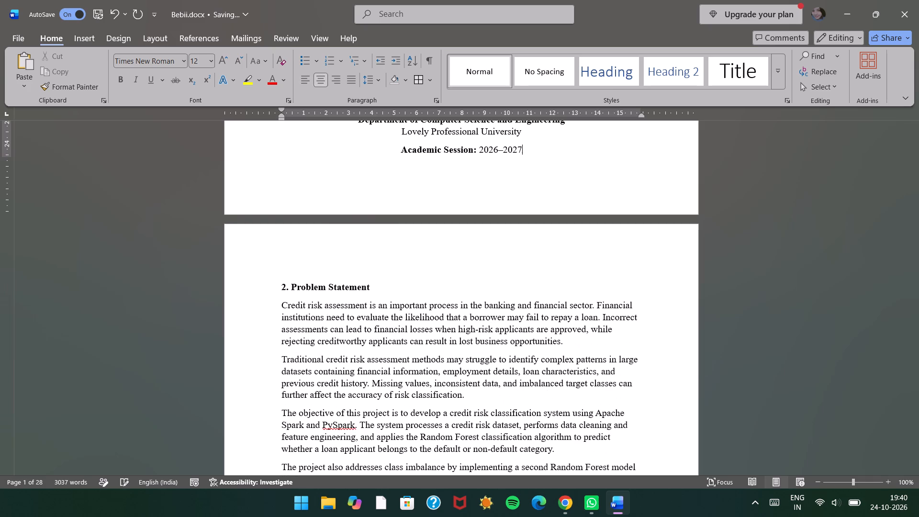
key(Down)
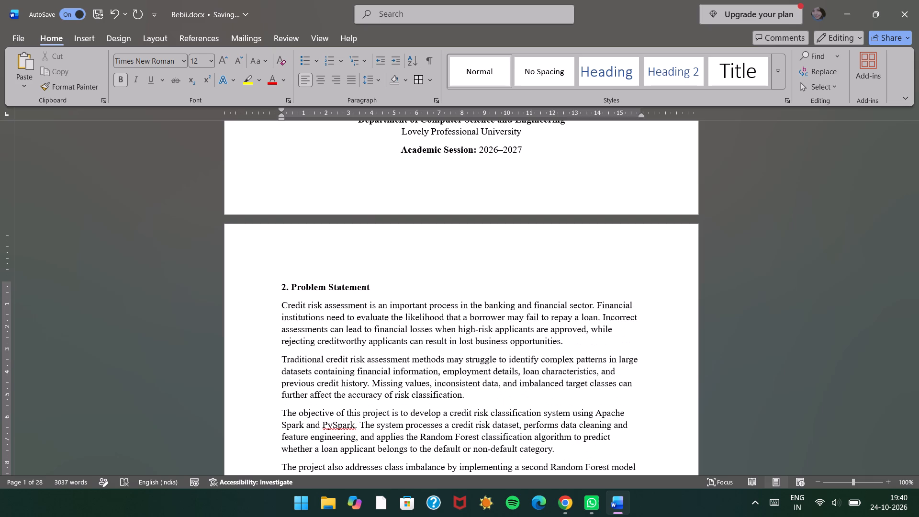
key(Up)
key(Return)
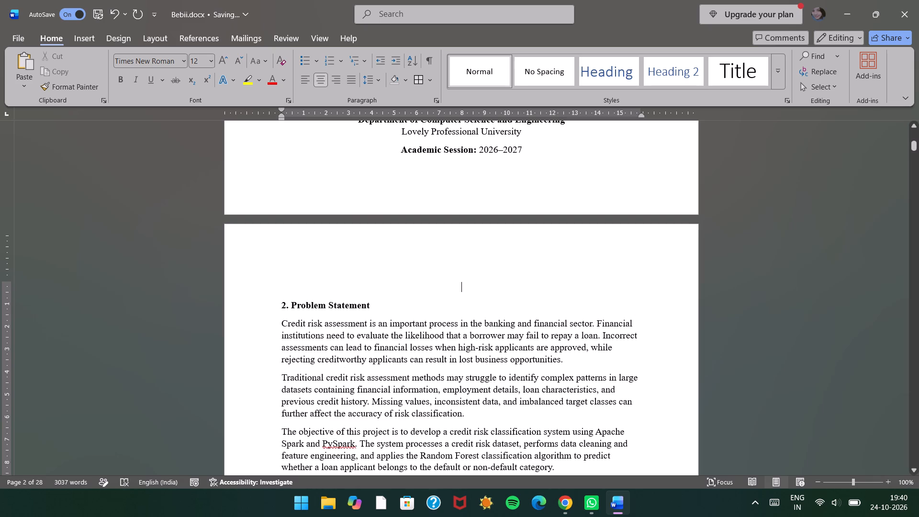
Set the 2. Problem Statement heading to font size 22.
drag(379, 302, 279, 304)
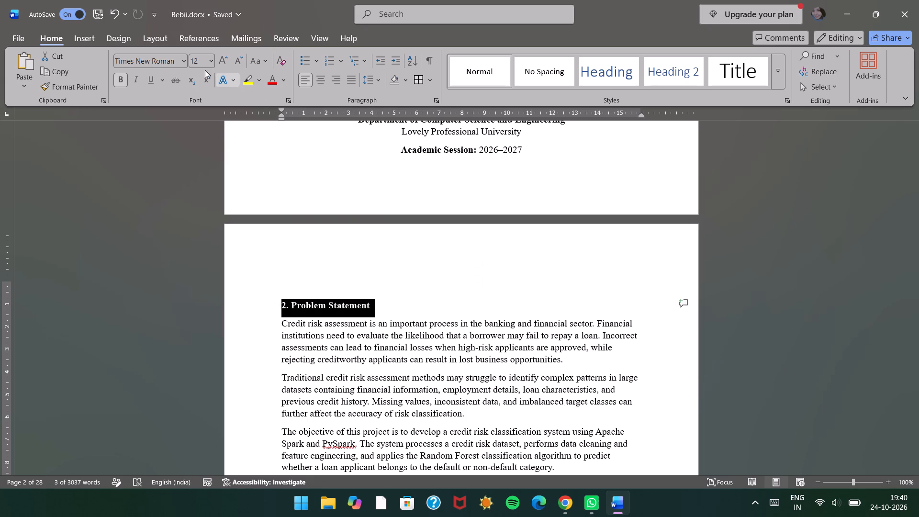
click(214, 60)
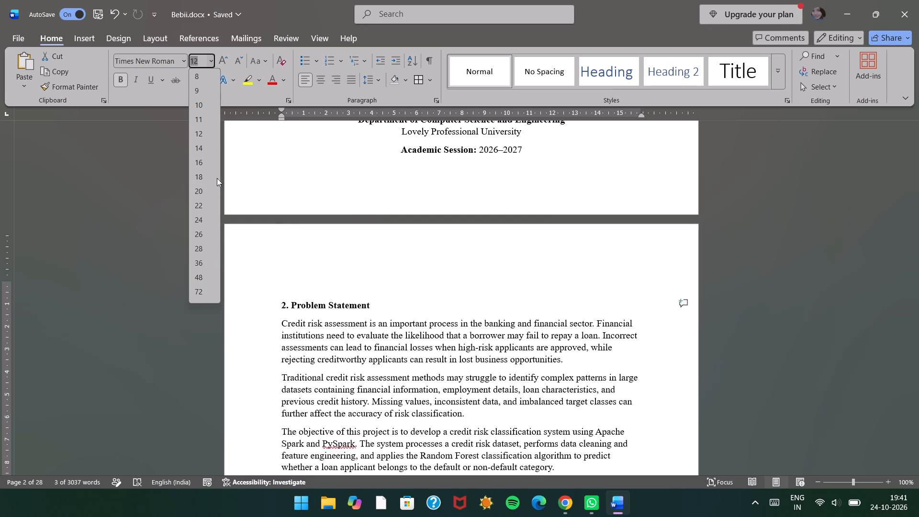
click(200, 205)
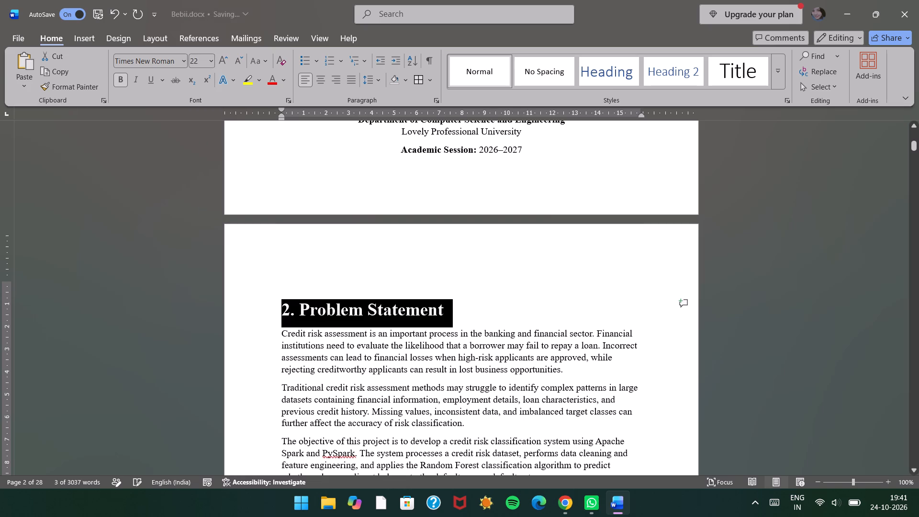
click(490, 225)
Set the 3. Objectives of the Project heading to font size 22.
scroll(499, 283, down, 4)
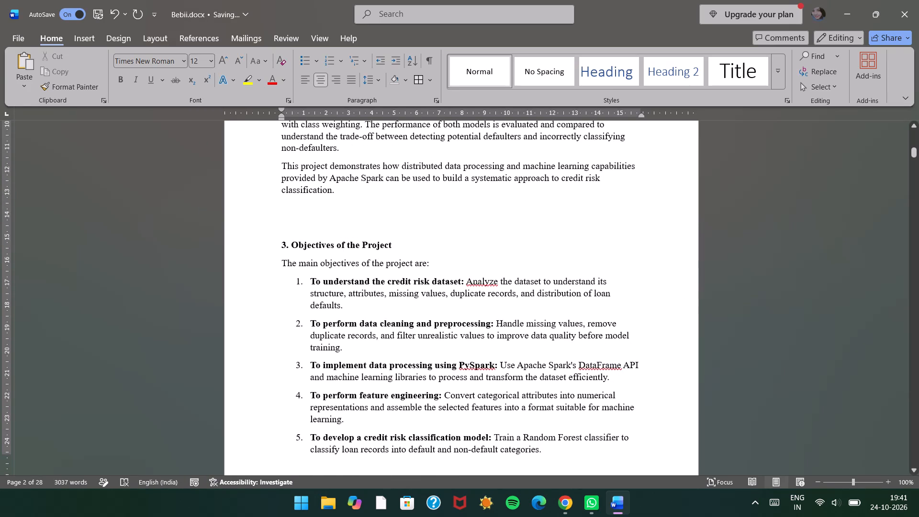
drag(396, 249, 274, 253)
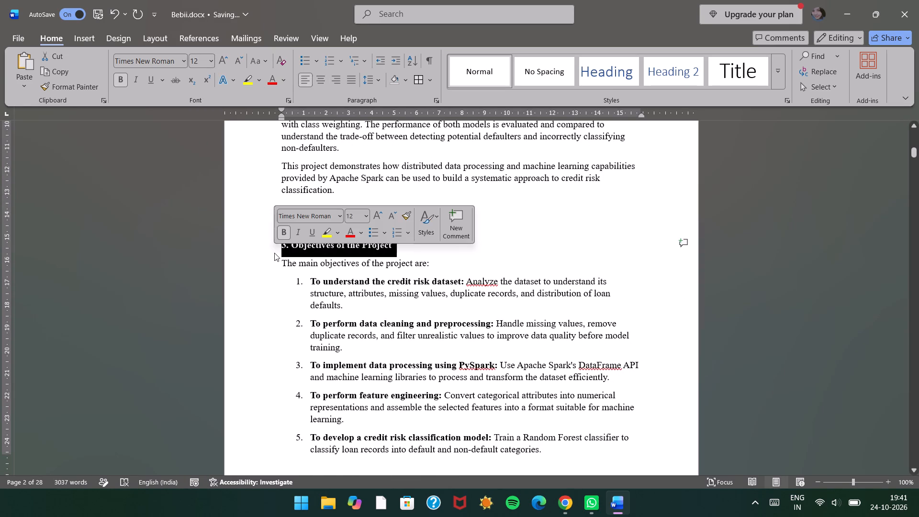
click(366, 216)
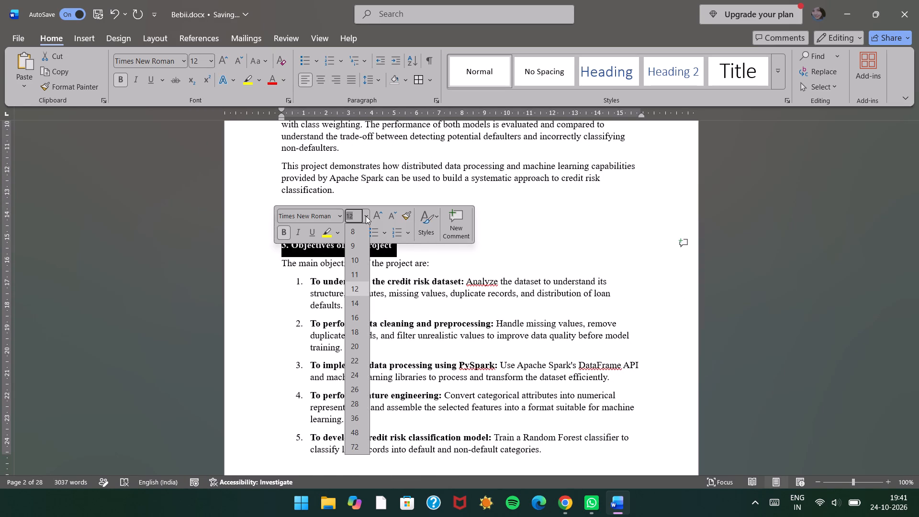
click(359, 360)
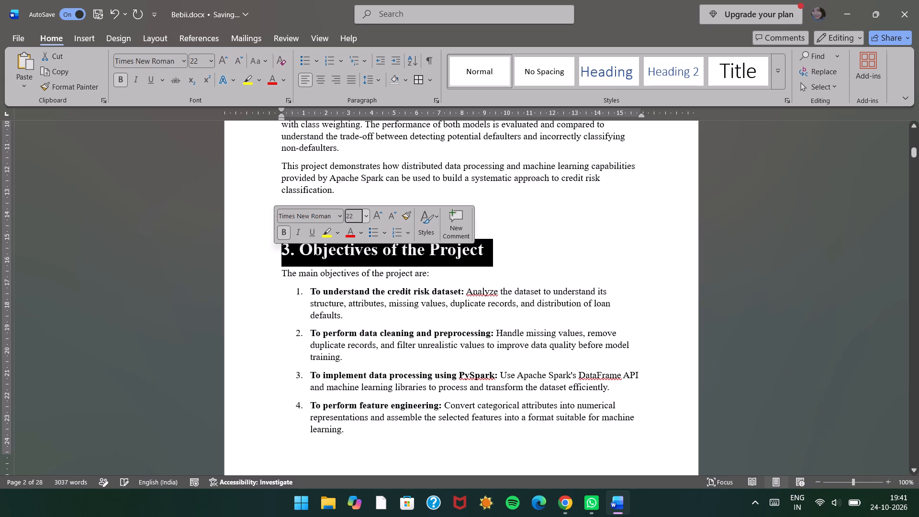
click(466, 343)
Ignore all spelling flags for Analyze, PySpark and DataFrame in the project objectives list.
drag(498, 290, 497, 290)
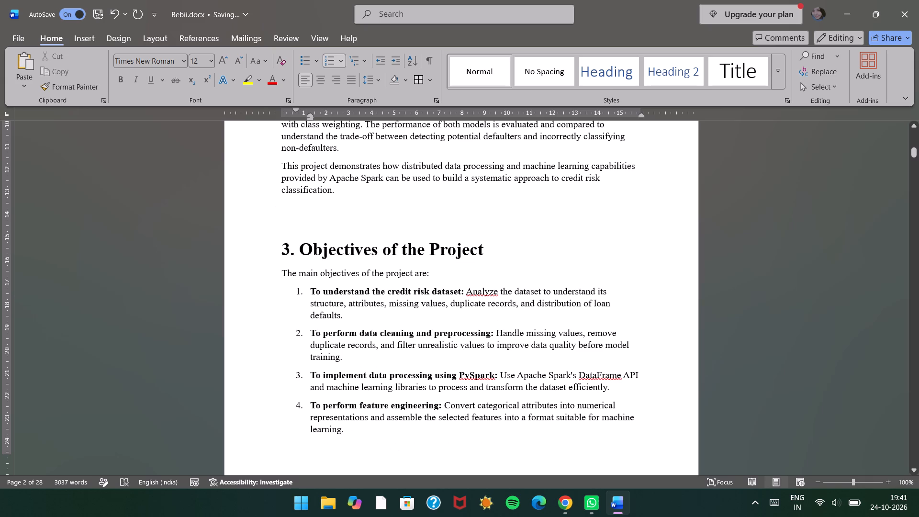
drag(497, 290, 467, 292)
right_click(467, 292)
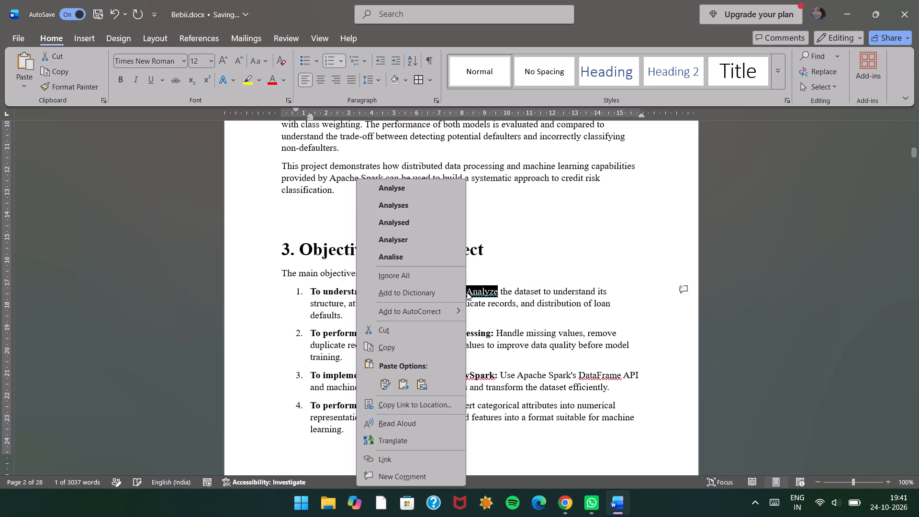
click(406, 275)
scroll(420, 348, down, 1)
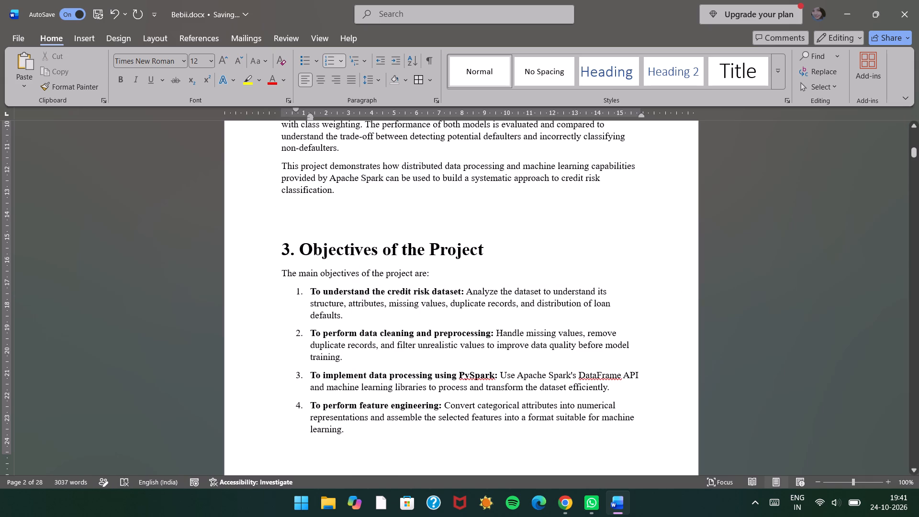
scroll(420, 348, down, 1)
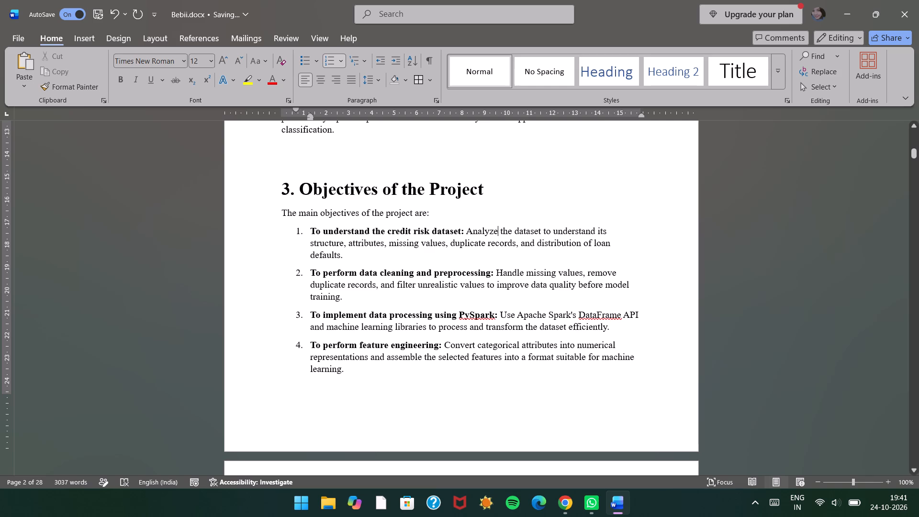
drag(494, 316, 459, 317)
right_click(474, 313)
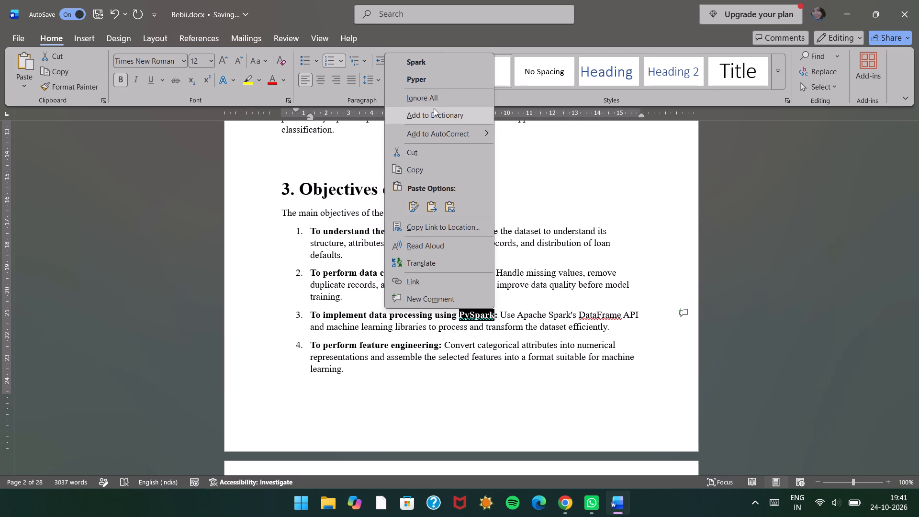
click(433, 102)
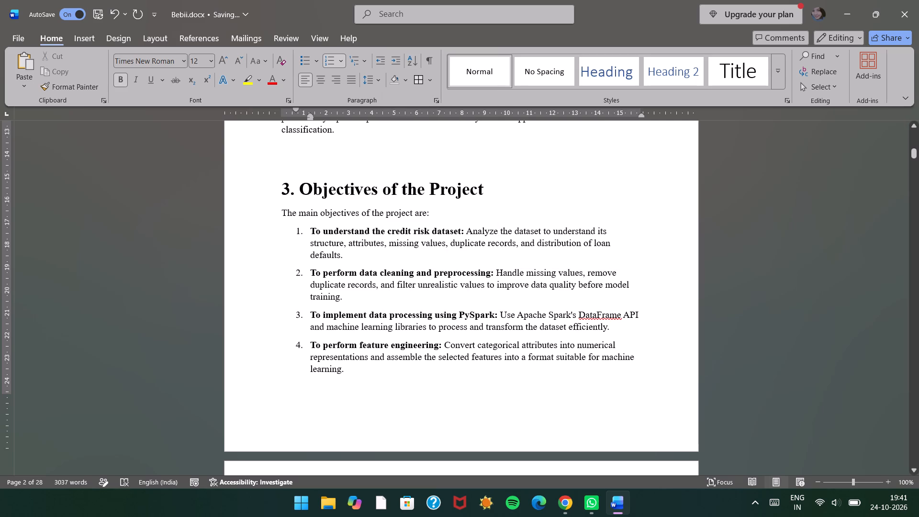
drag(620, 317, 578, 316)
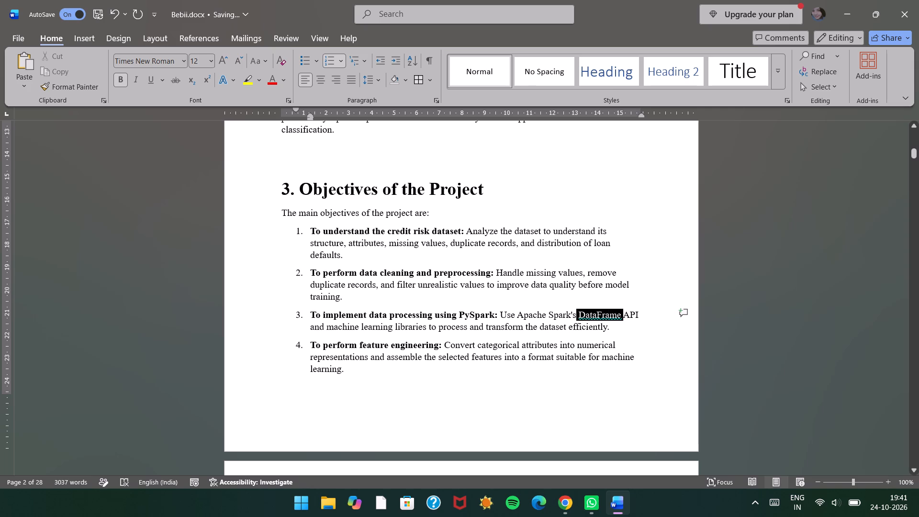
drag(578, 316, 581, 317)
right_click(596, 313)
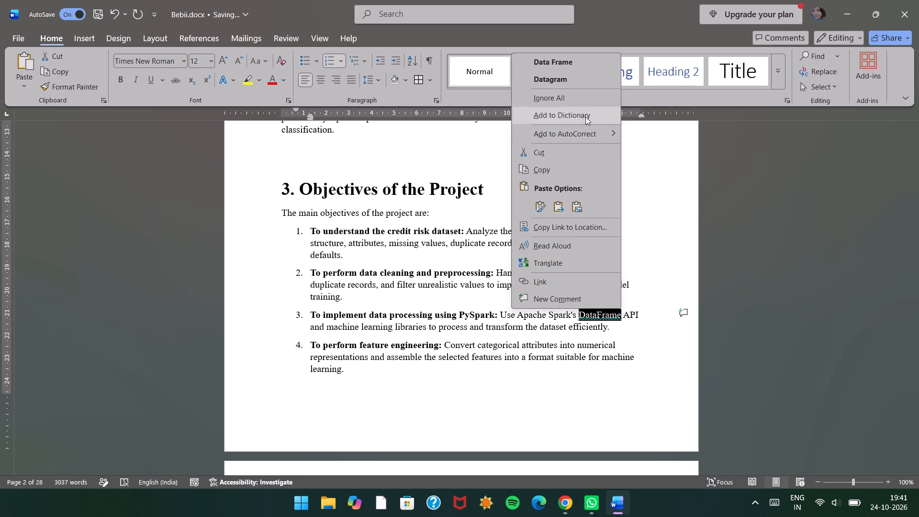
click(577, 90)
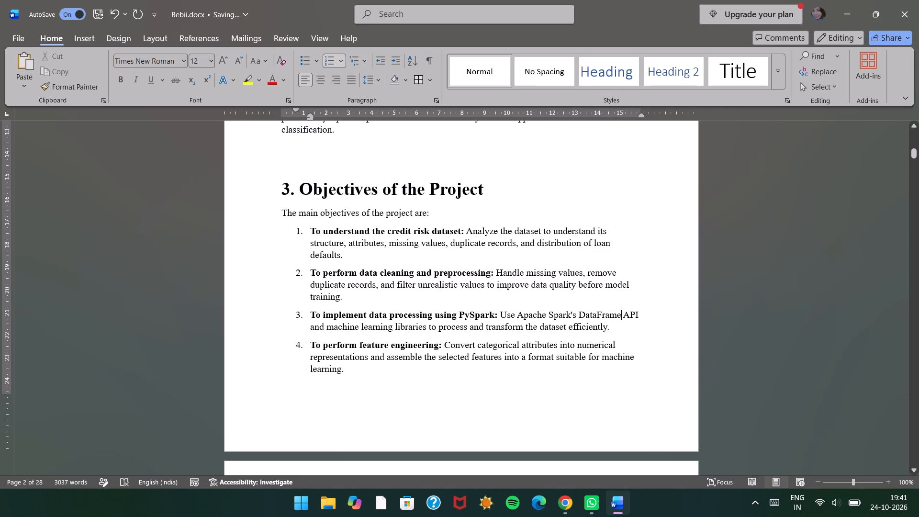
Set the 4. Dataset Description heading to font size 22.
scroll(530, 339, down, 5)
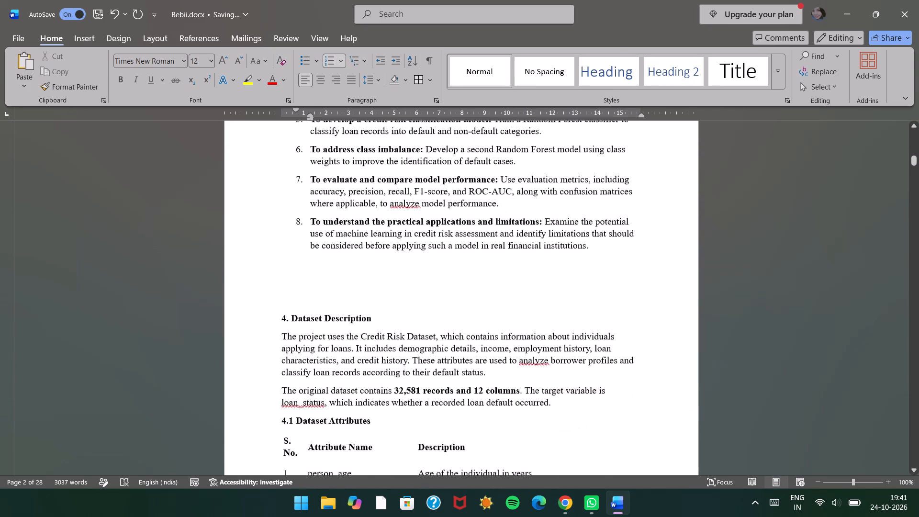
drag(379, 310, 285, 310)
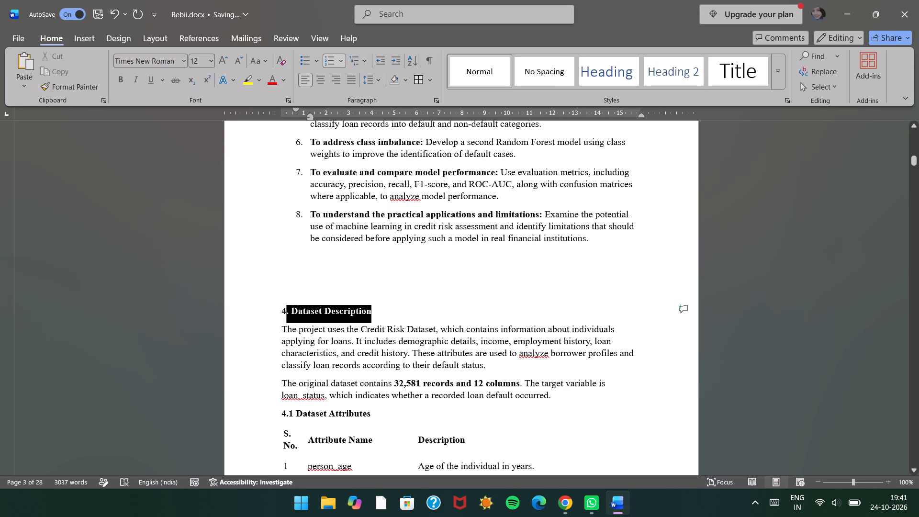
drag(285, 310, 283, 310)
click(372, 274)
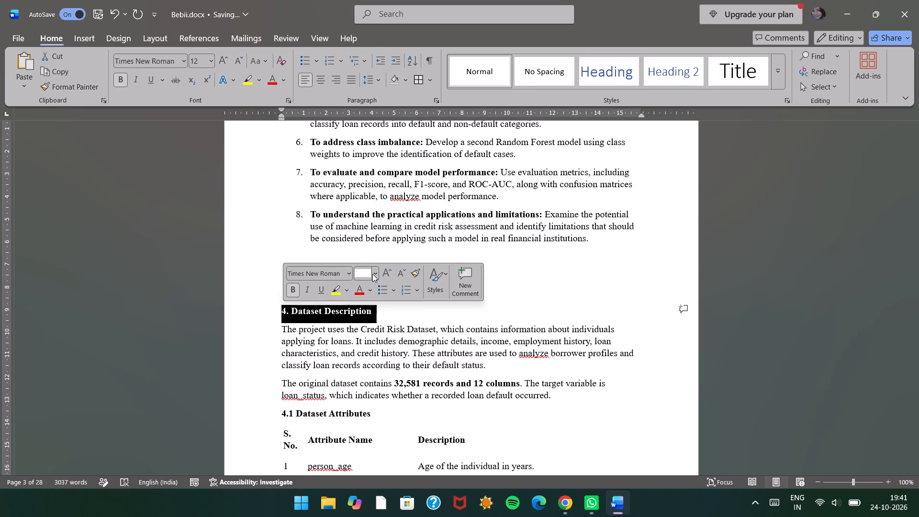
click(368, 171)
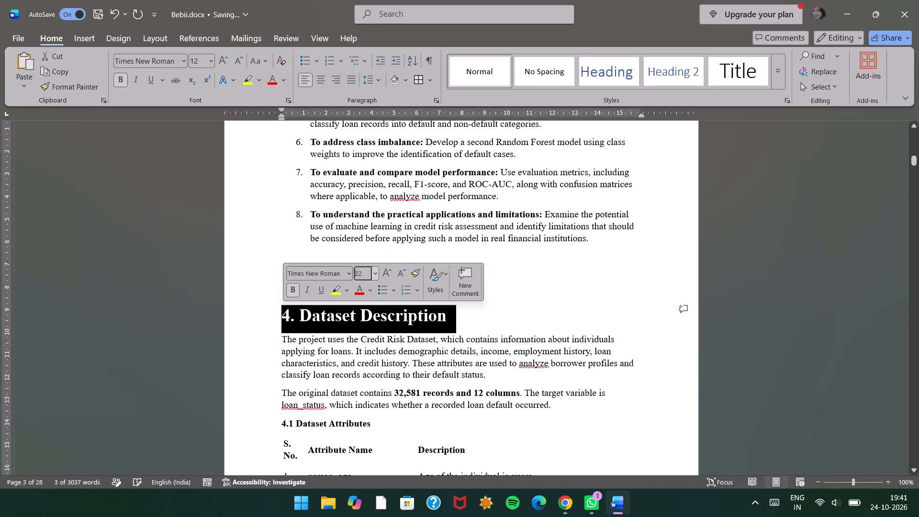
Ignore all spelling flags for the word analyze, starting from objective 7 on model performance.
drag(420, 198, 401, 198)
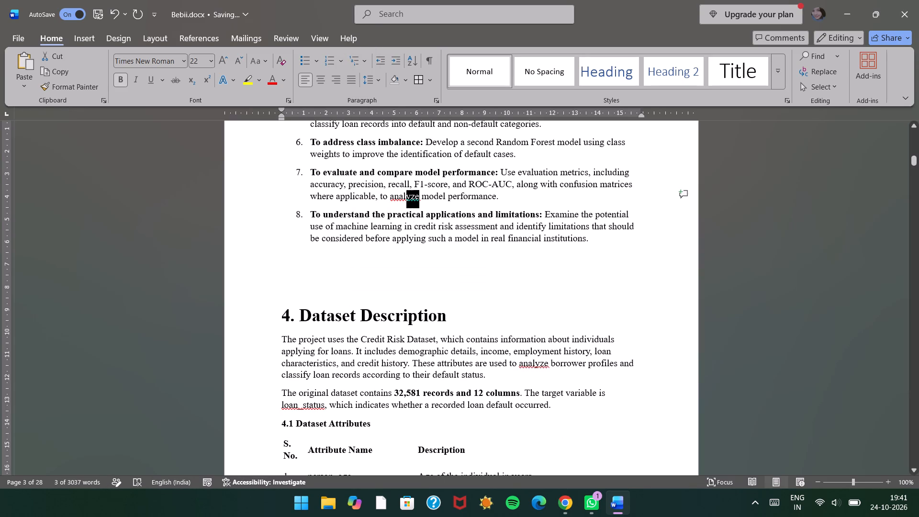
drag(401, 198, 390, 198)
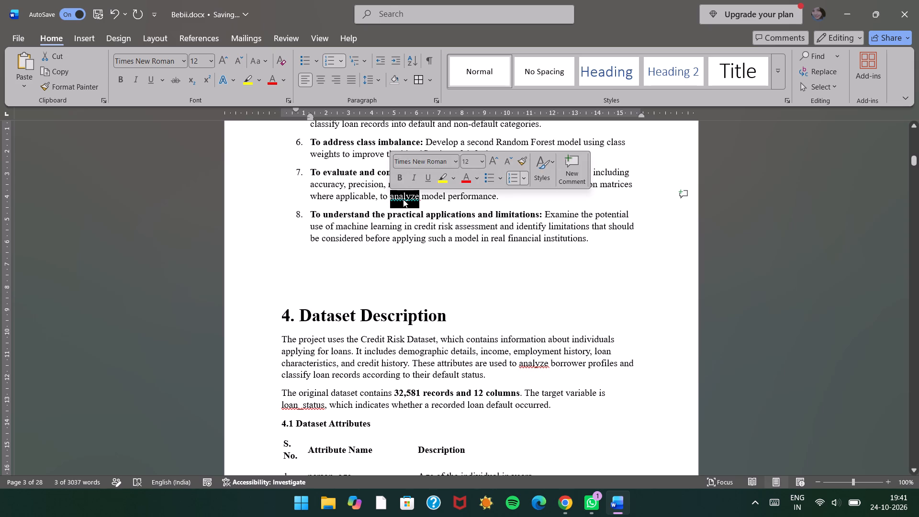
right_click(403, 199)
click(361, 98)
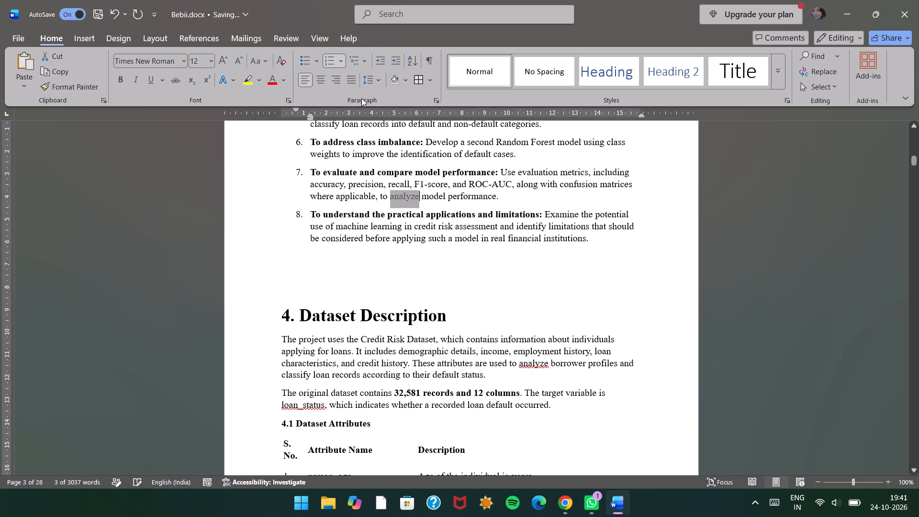
Apply all borders to the whole 4.1 Dataset Attributes table, from the header row to row 12.
scroll(492, 314, down, 3)
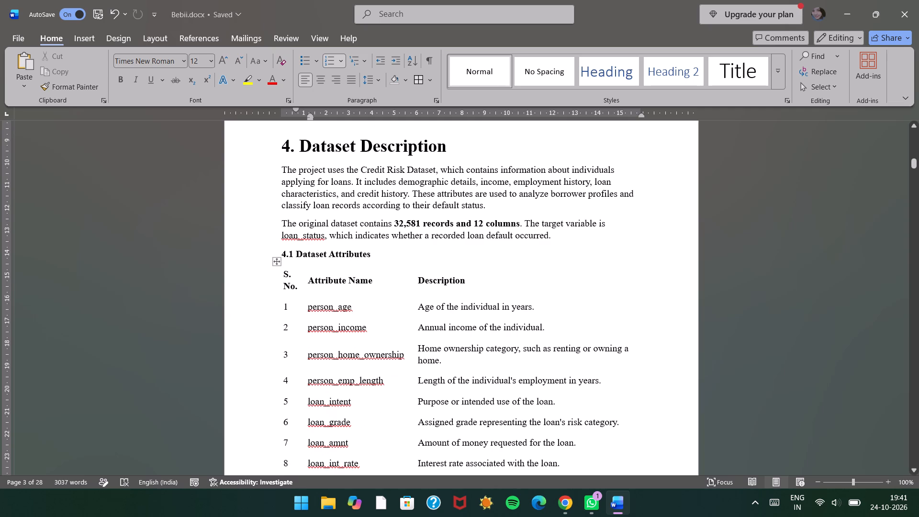
scroll(446, 275, down, 1)
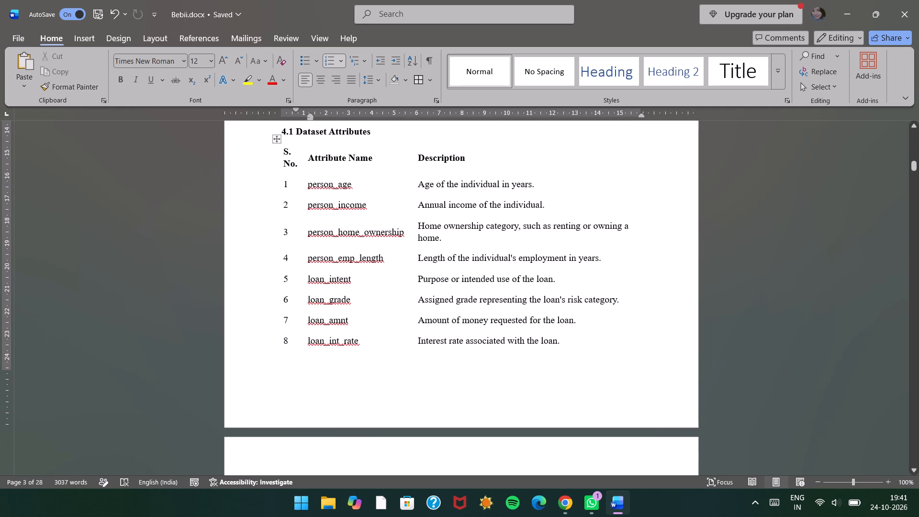
drag(285, 148, 556, 326)
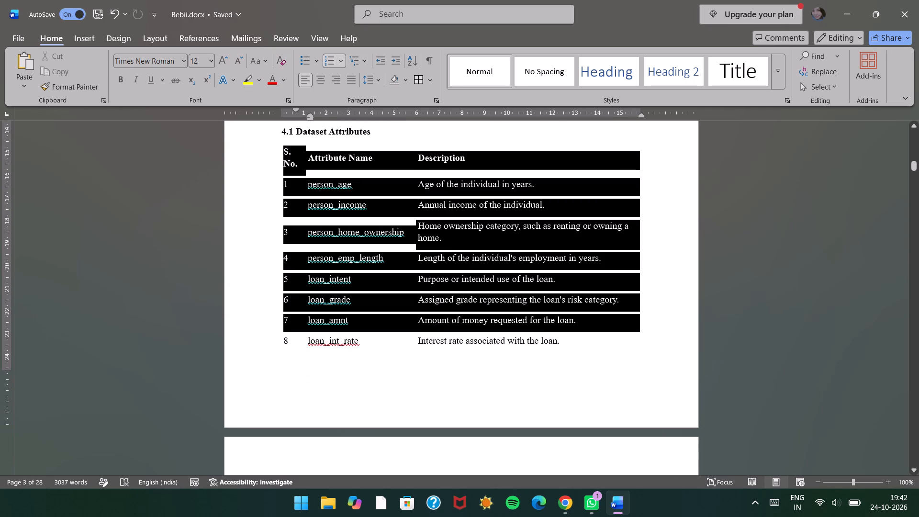
drag(556, 326, 569, 491)
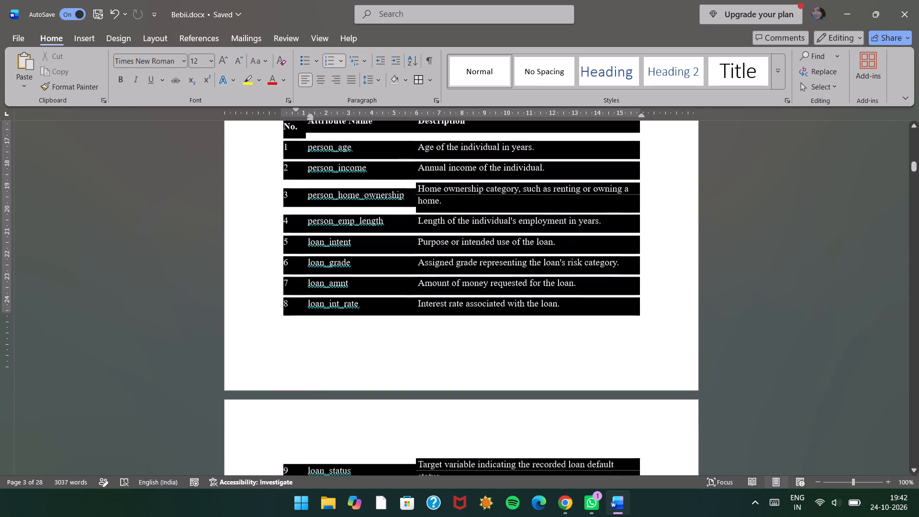
drag(569, 491, 642, 283)
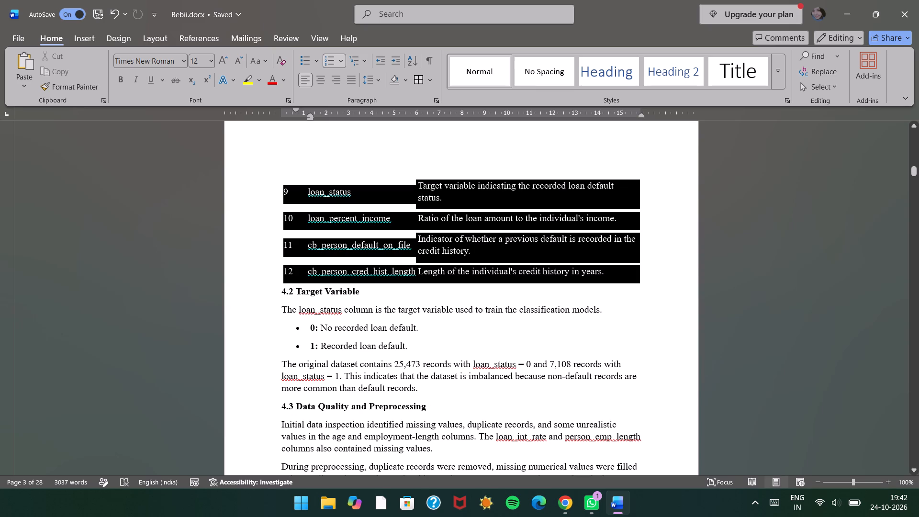
drag(642, 283, 645, 283)
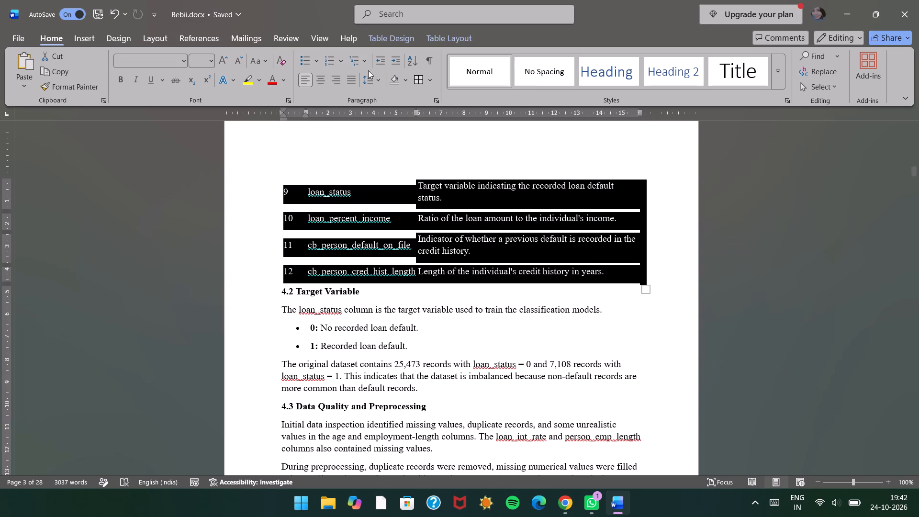
click(429, 82)
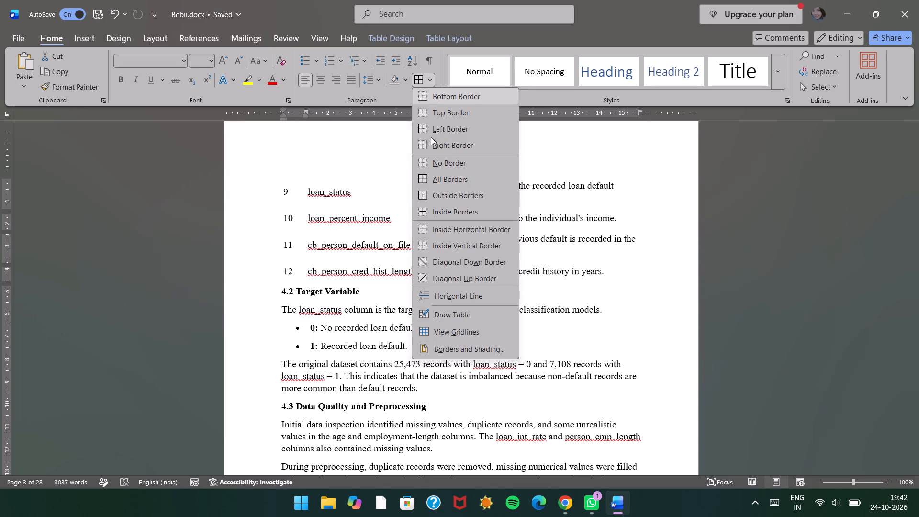
click(439, 179)
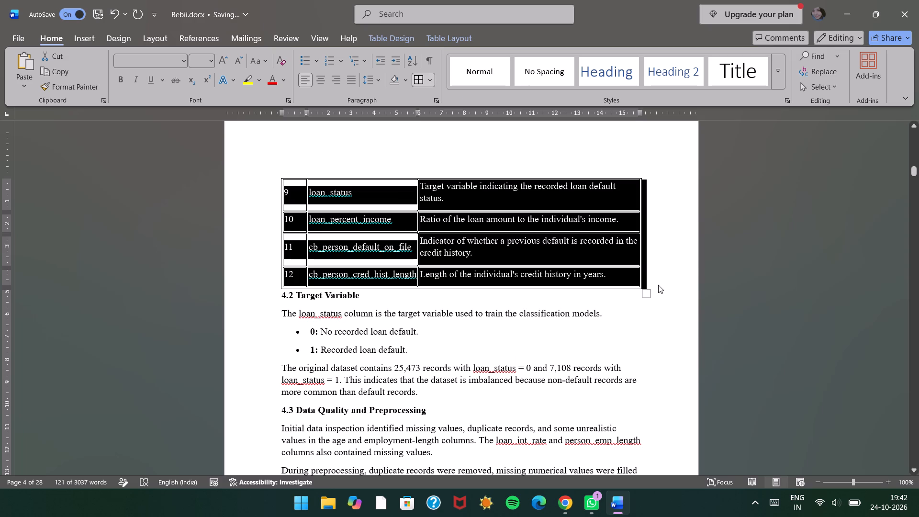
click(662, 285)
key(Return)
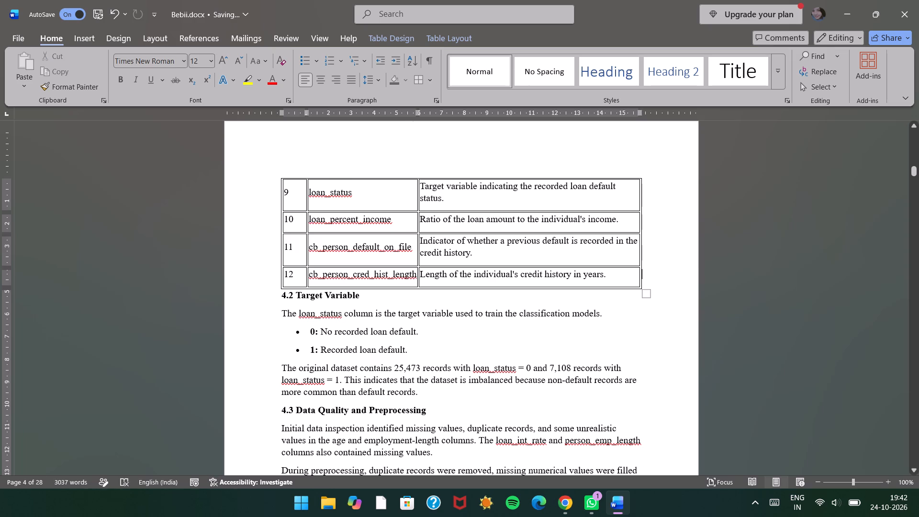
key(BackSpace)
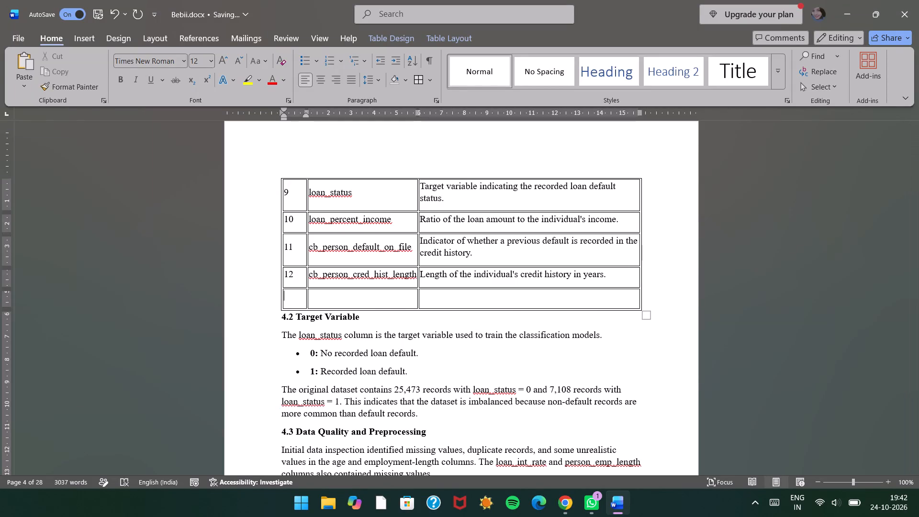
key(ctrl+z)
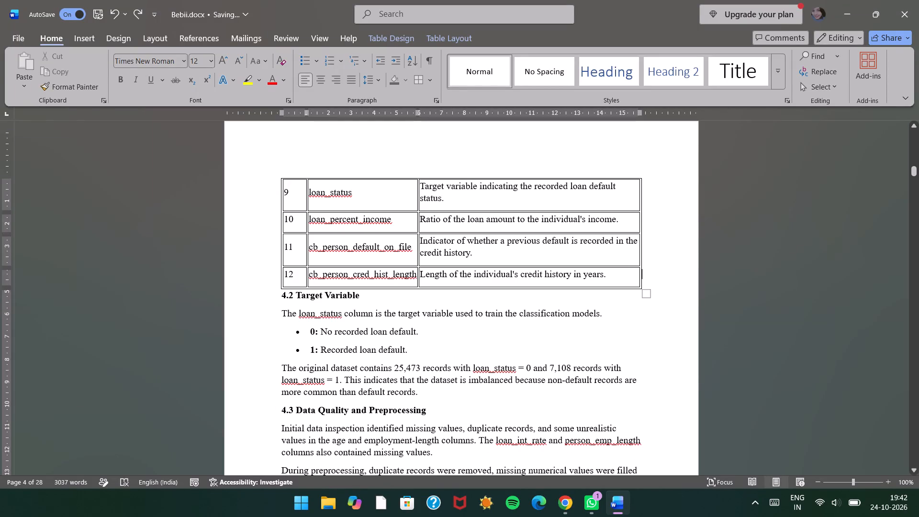
Insert an empty line between the dataset attributes table and the 4.2 Target Variable heading.
click(281, 295)
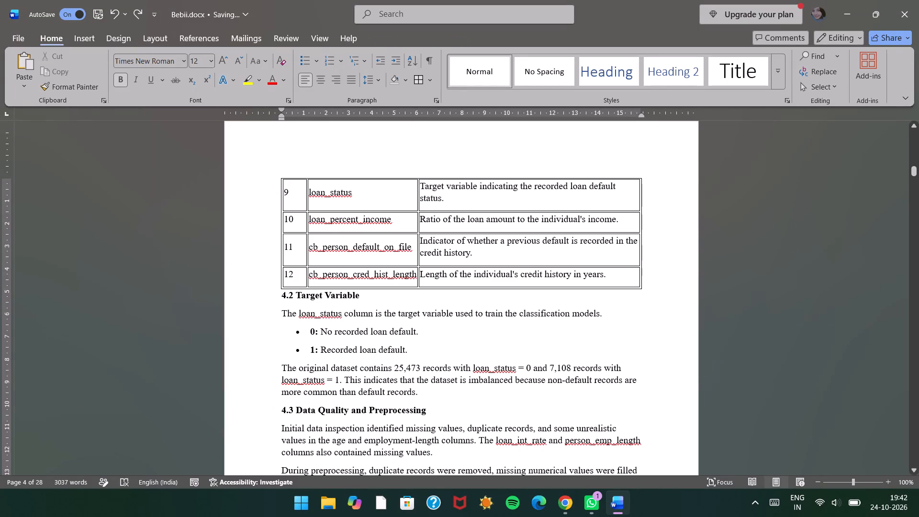
key(Return)
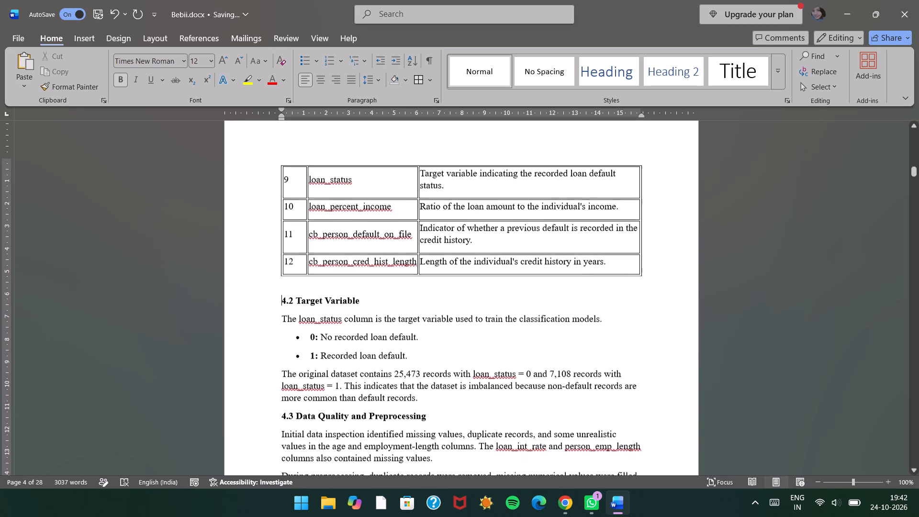
Set the 5. Dataset Source heading to font size 22.
scroll(367, 341, up, 2)
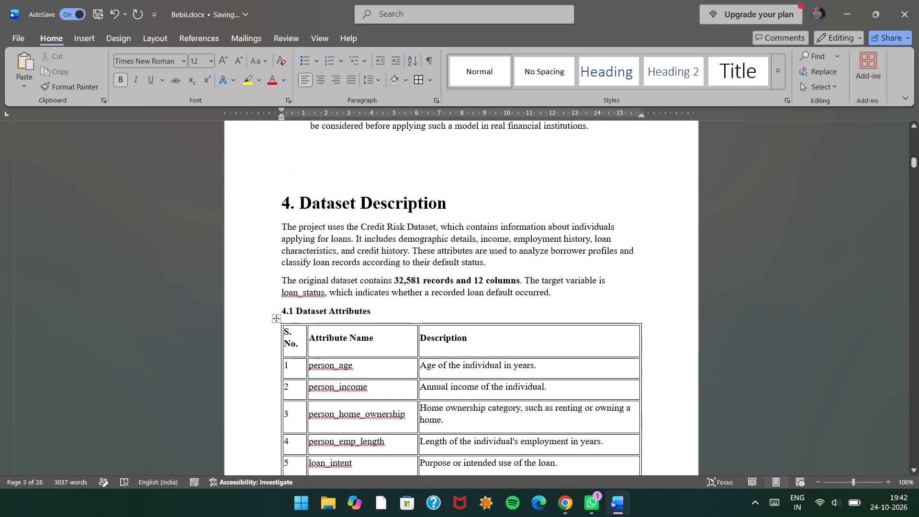
scroll(367, 341, down, 5)
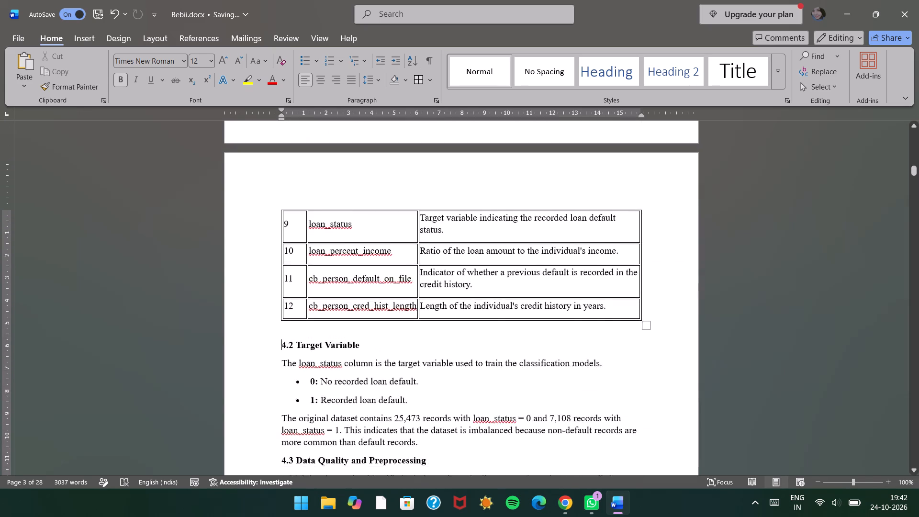
scroll(367, 341, down, 3)
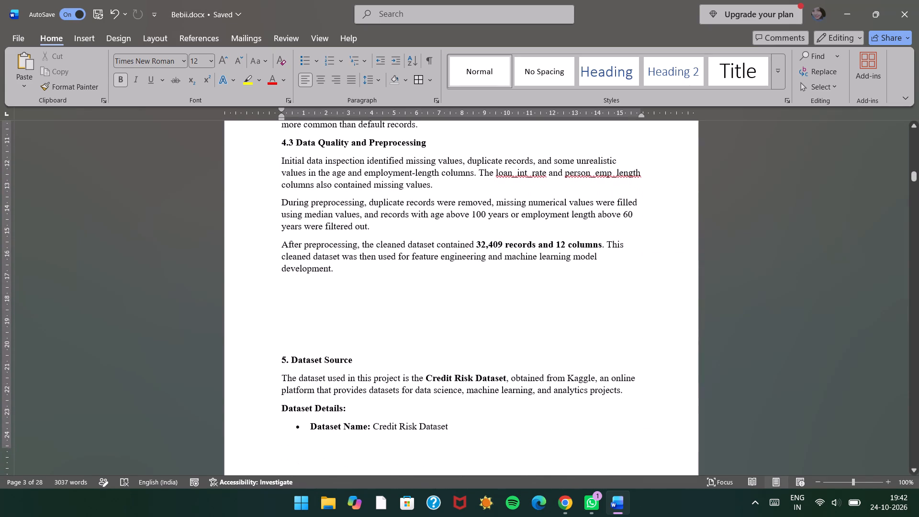
drag(355, 360, 271, 363)
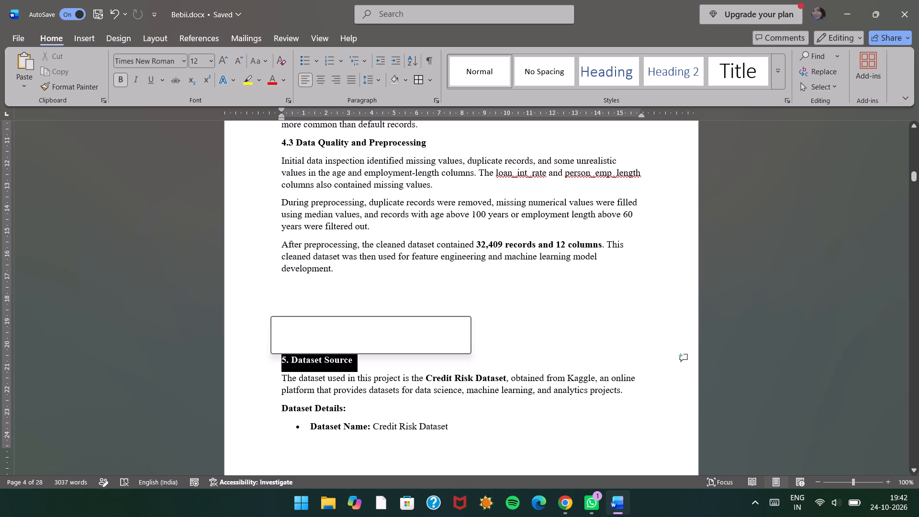
click(361, 326)
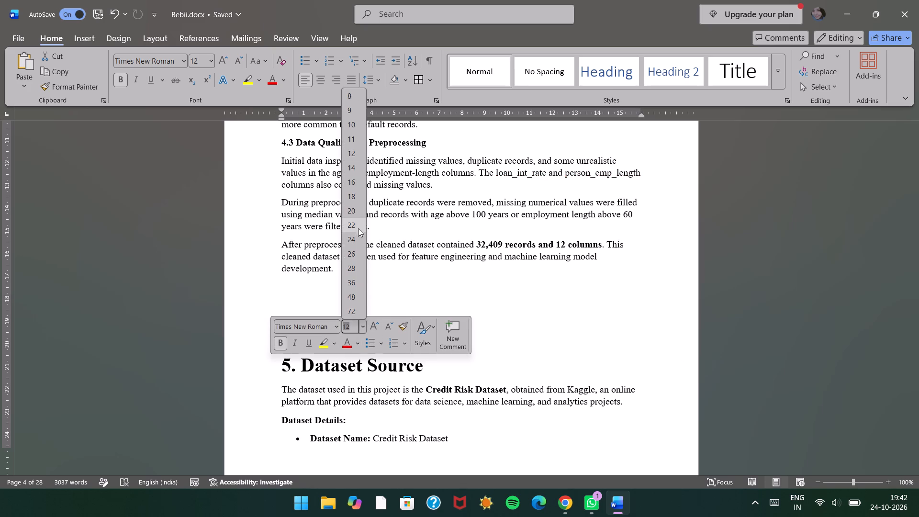
click(350, 223)
click(537, 346)
Set the 6. Tools and Technologies Used heading to font size 22.
scroll(537, 346, down, 2)
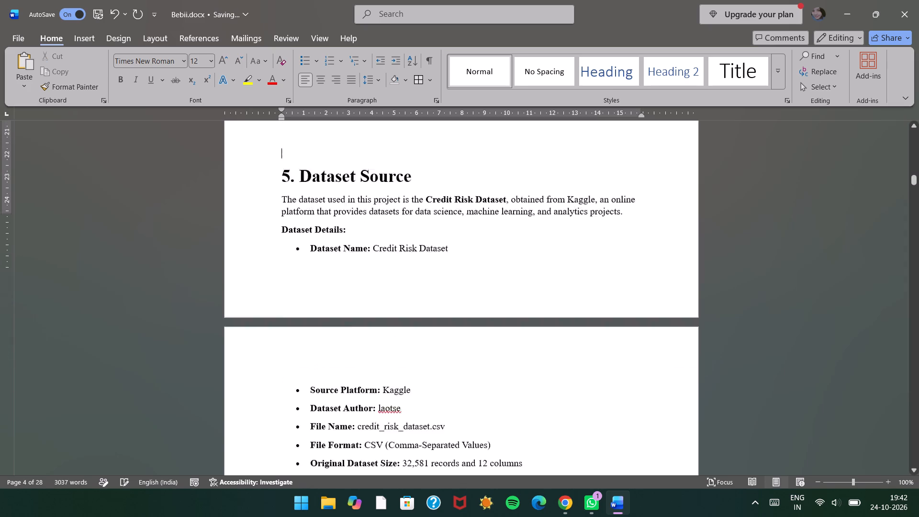
scroll(537, 346, down, 2)
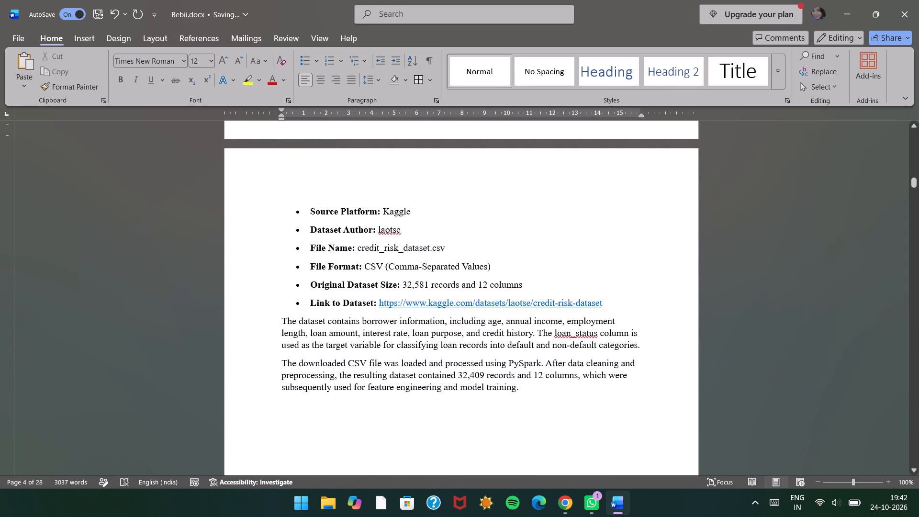
scroll(537, 346, down, 1)
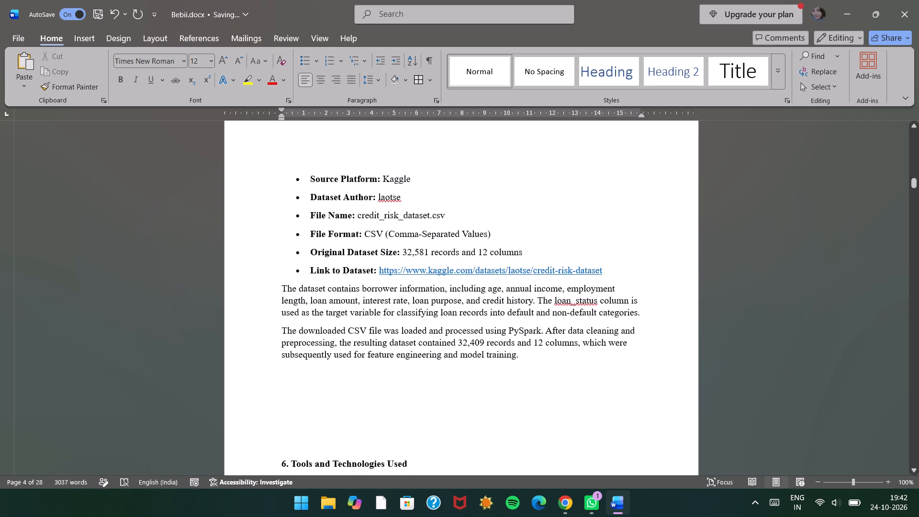
scroll(537, 346, down, 1)
drag(417, 389, 276, 396)
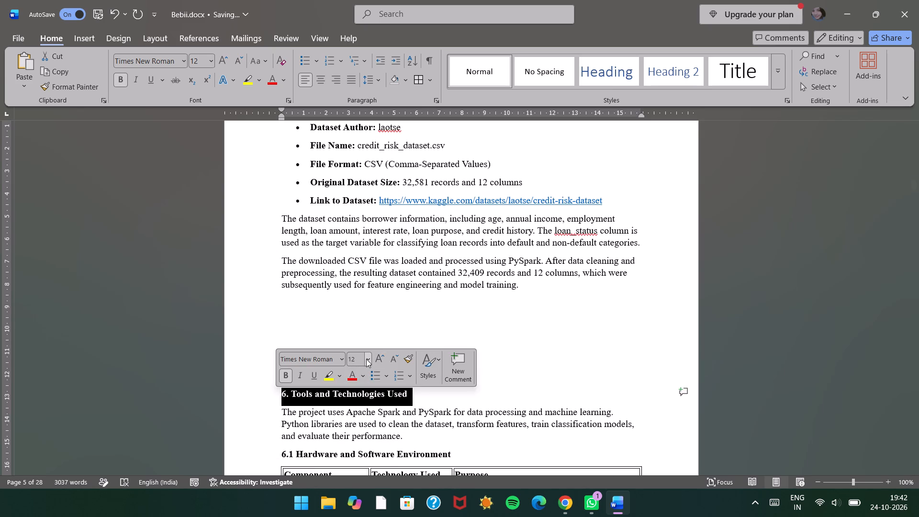
click(366, 359)
click(359, 259)
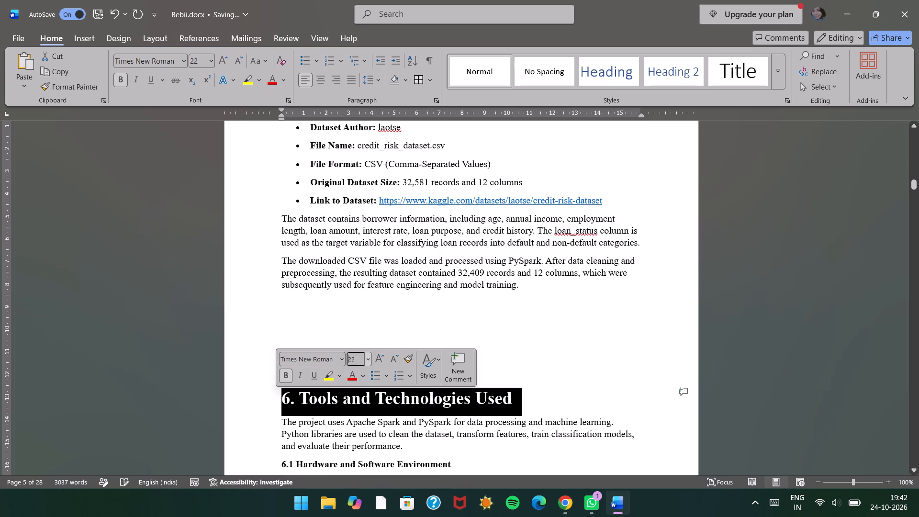
click(570, 367)
Insert an empty line between the hardware and software environment table and the 6.2 Libraries and Components heading.
scroll(570, 367, down, 4)
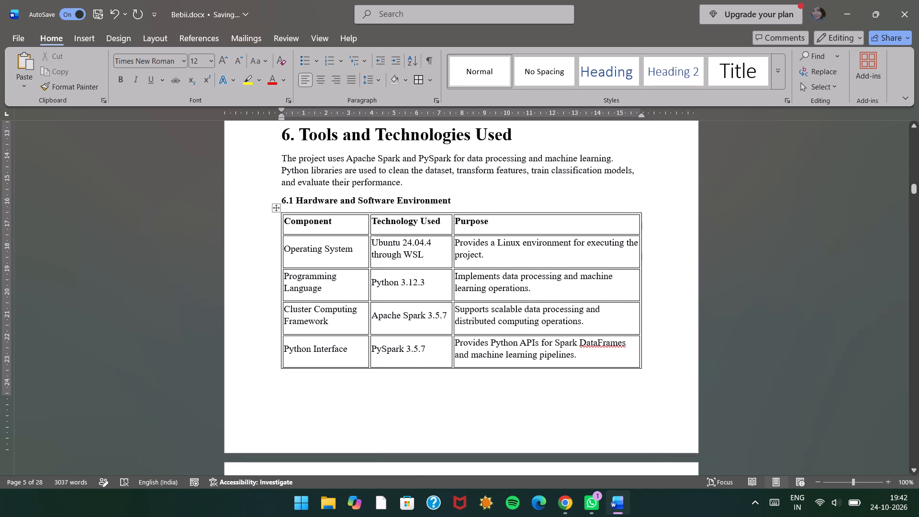
scroll(570, 367, down, 4)
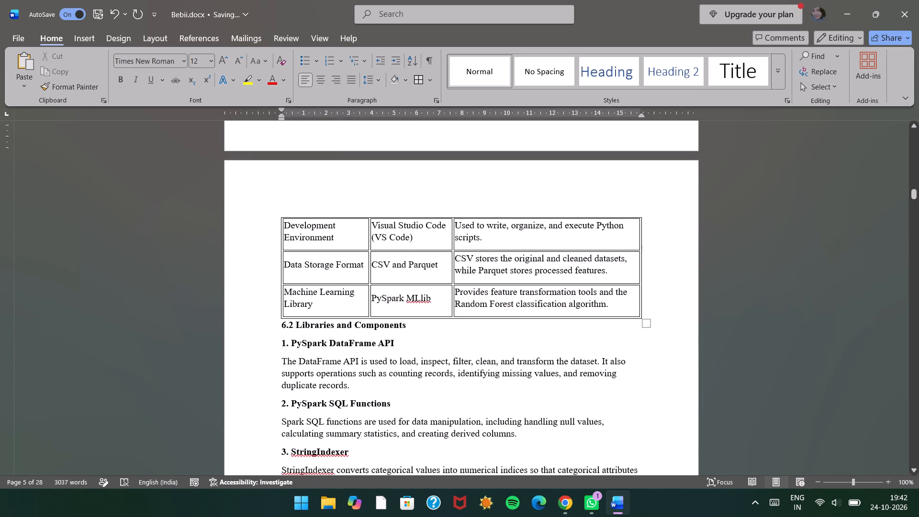
click(282, 324)
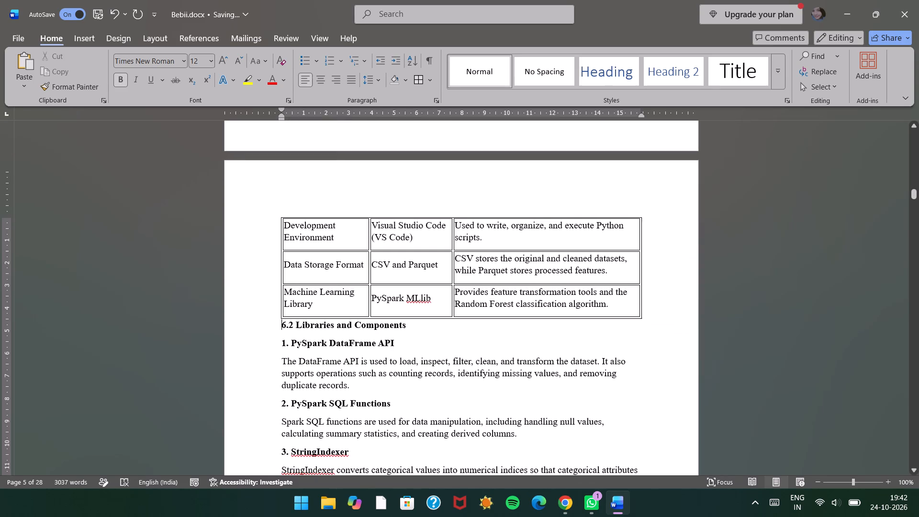
key(Return)
Set the 7. Implementation / Methodology heading to font size 22.
scroll(419, 360, down, 4)
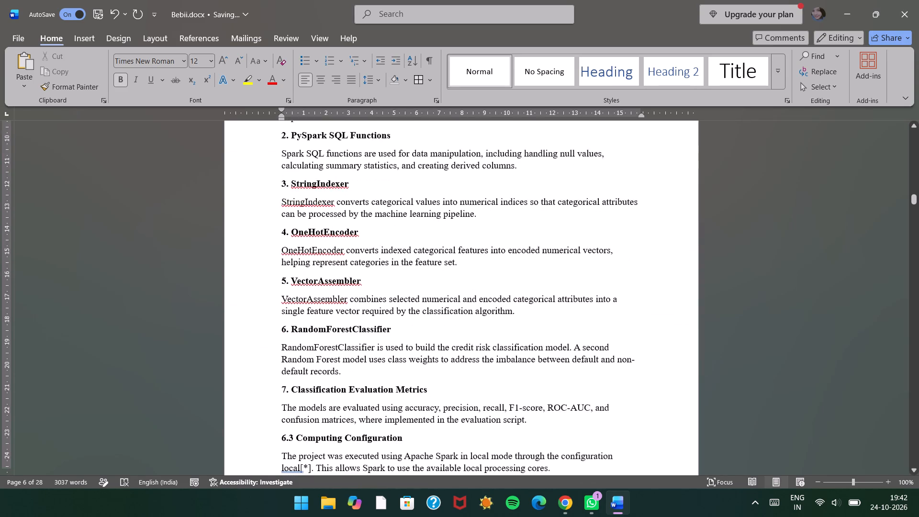
scroll(419, 360, down, 3)
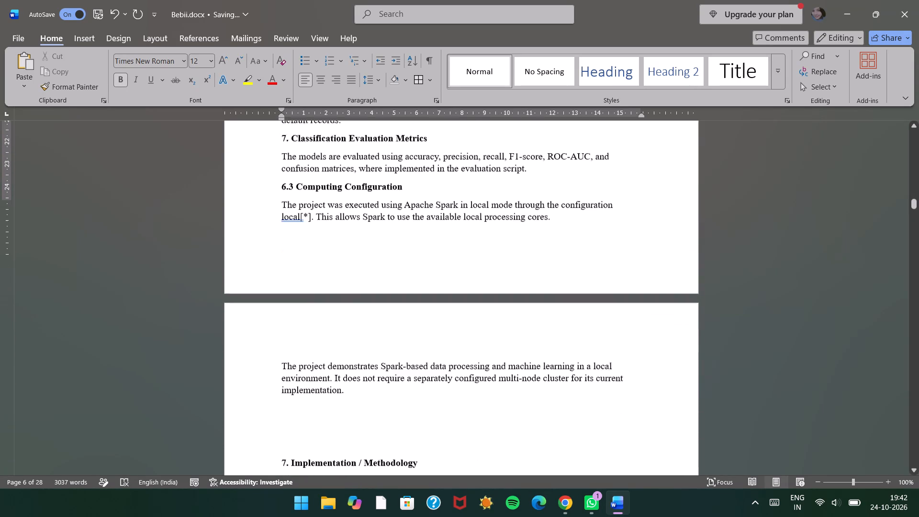
scroll(419, 360, down, 1)
drag(424, 385, 271, 386)
click(362, 352)
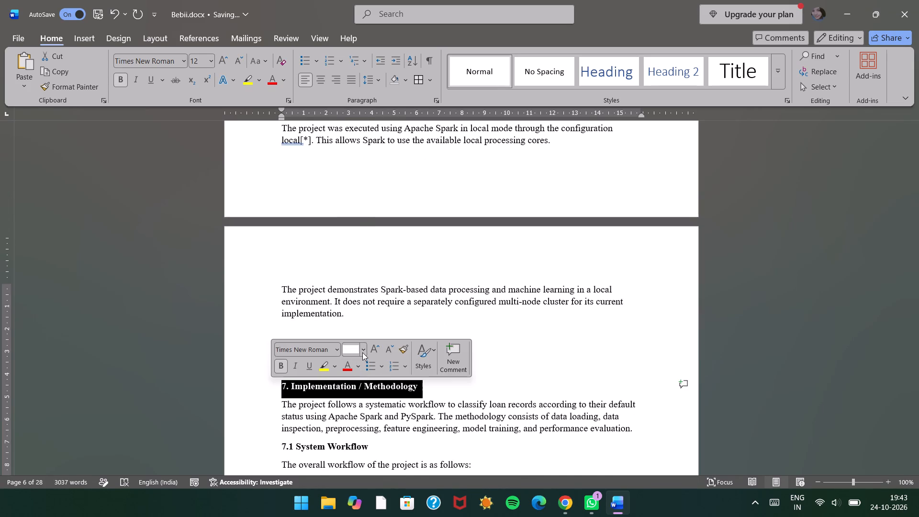
click(352, 251)
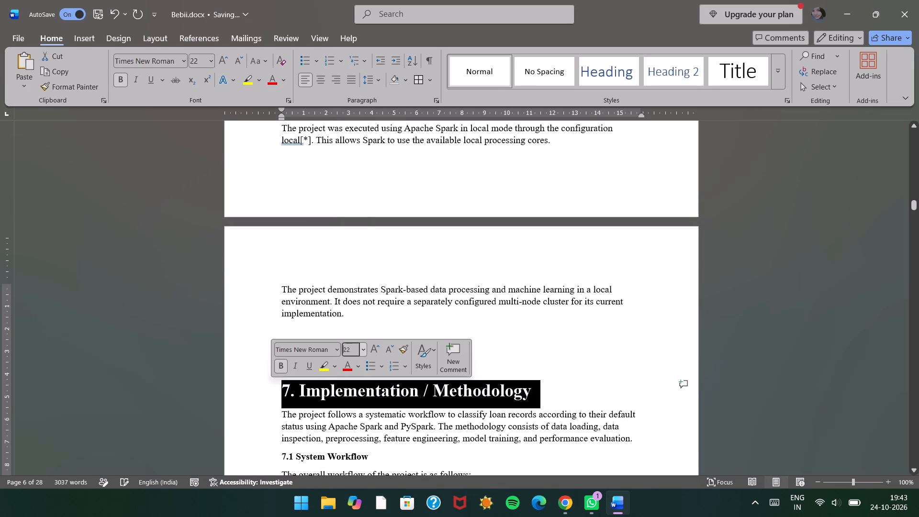
click(548, 352)
Review the report from 7.1 System Workflow through the code and output screenshots to the 11. Result Analysis section.
scroll(548, 352, down, 2)
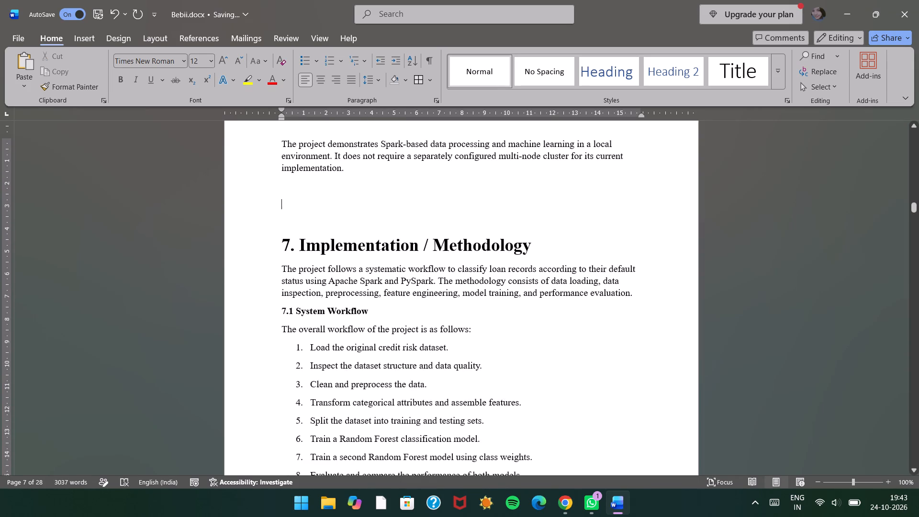
scroll(548, 352, down, 3)
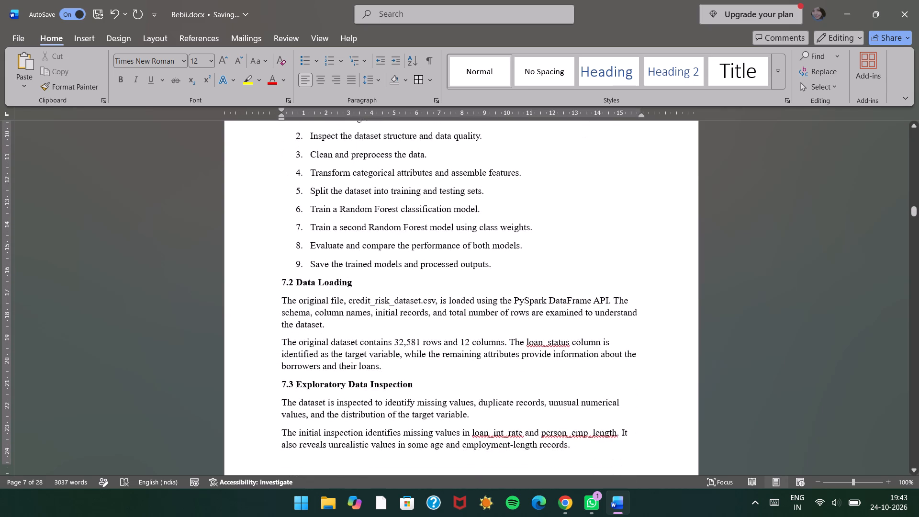
scroll(548, 352, down, 4)
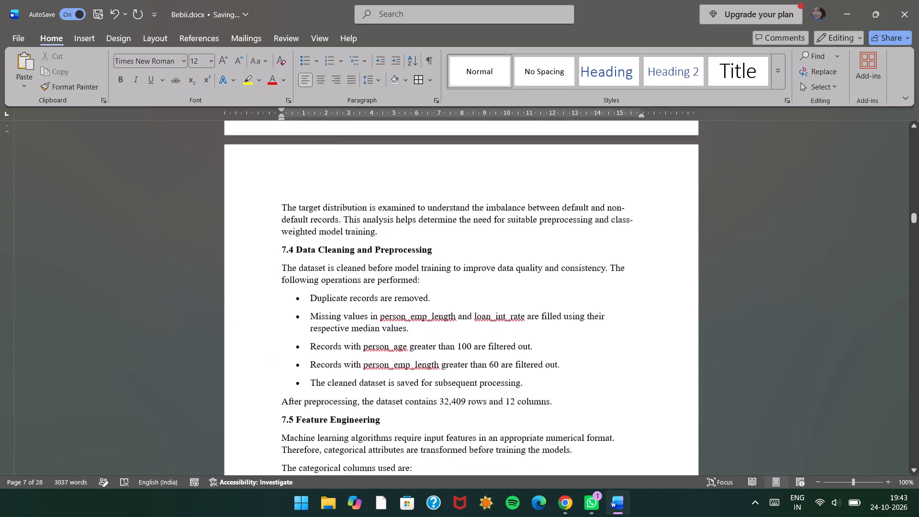
scroll(548, 352, down, 4)
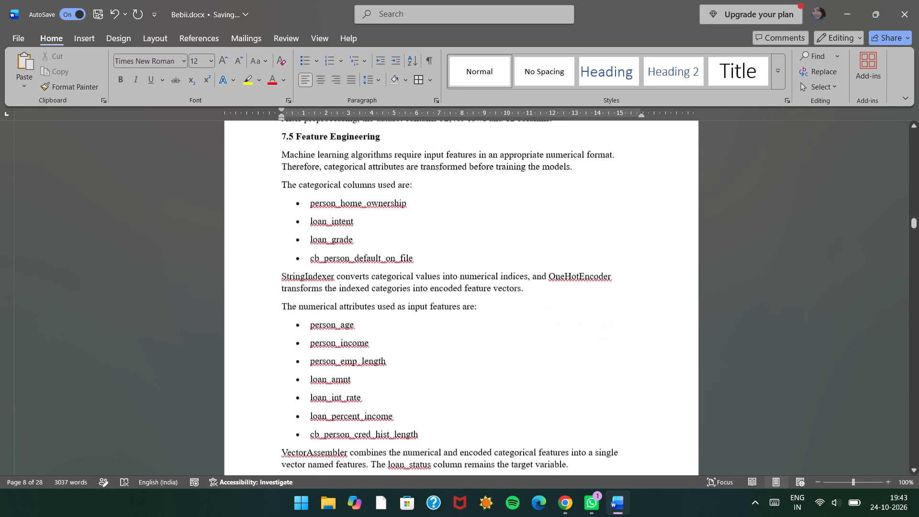
scroll(548, 352, down, 3)
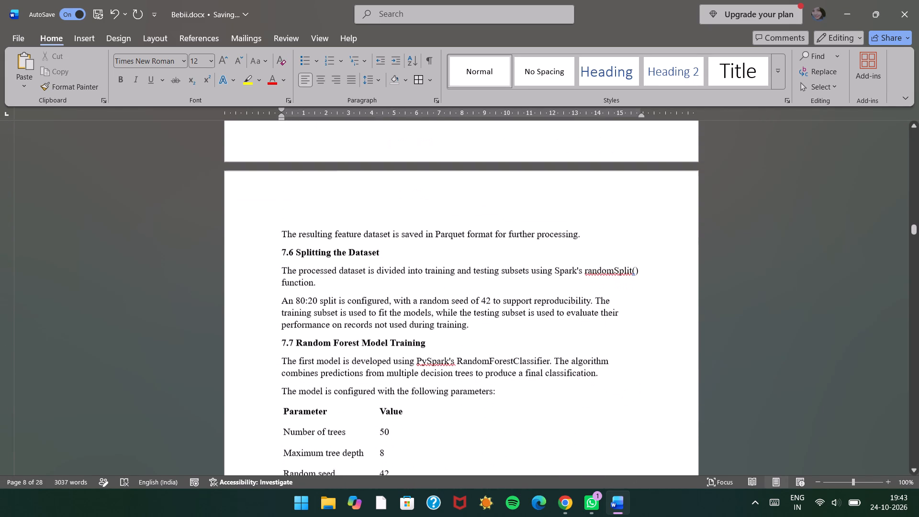
scroll(548, 352, down, 1)
scroll(458, 357, down, 2)
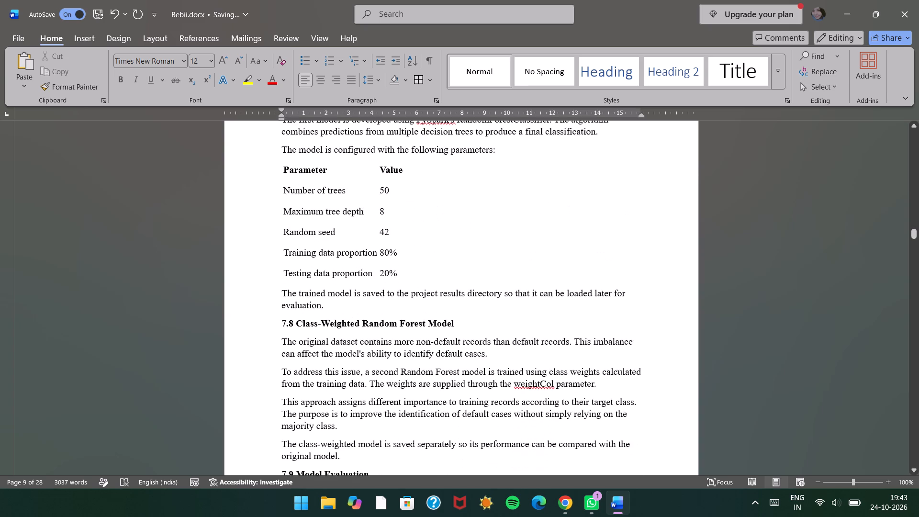
scroll(458, 357, down, 6)
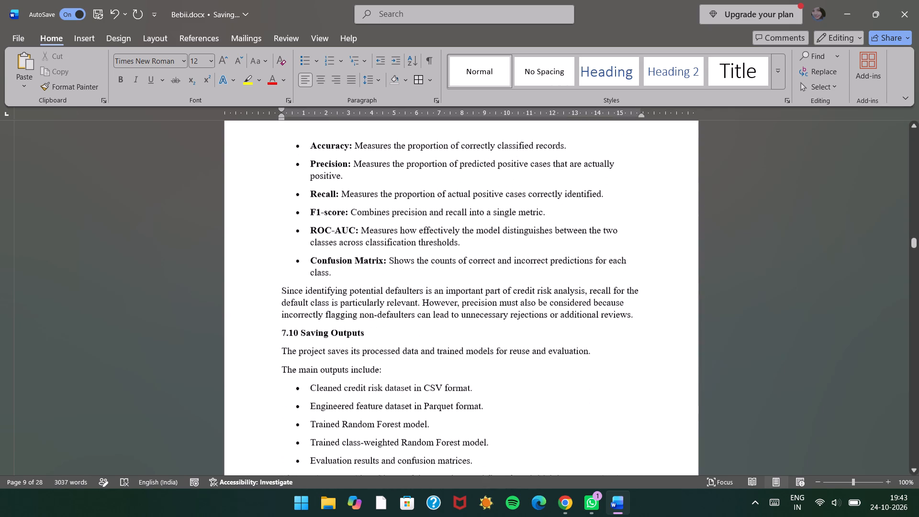
scroll(458, 357, down, 7)
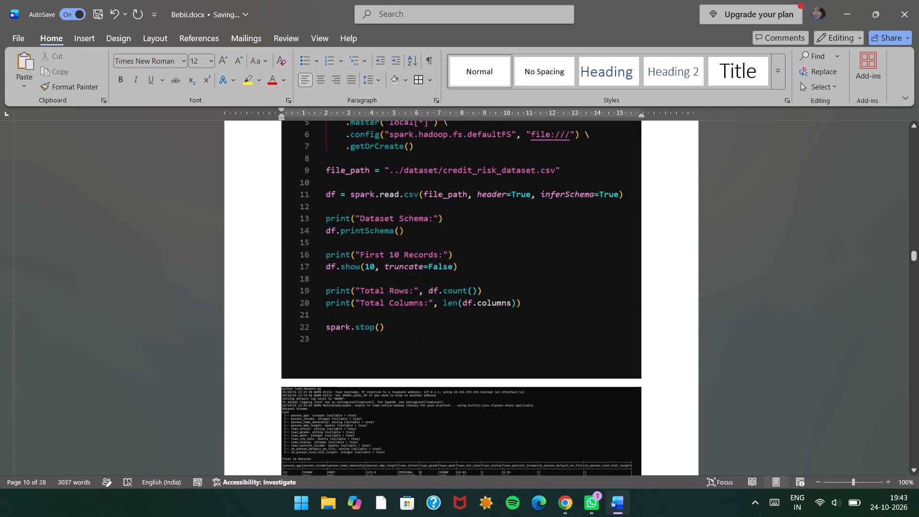
scroll(458, 357, up, 1)
scroll(458, 357, down, 5)
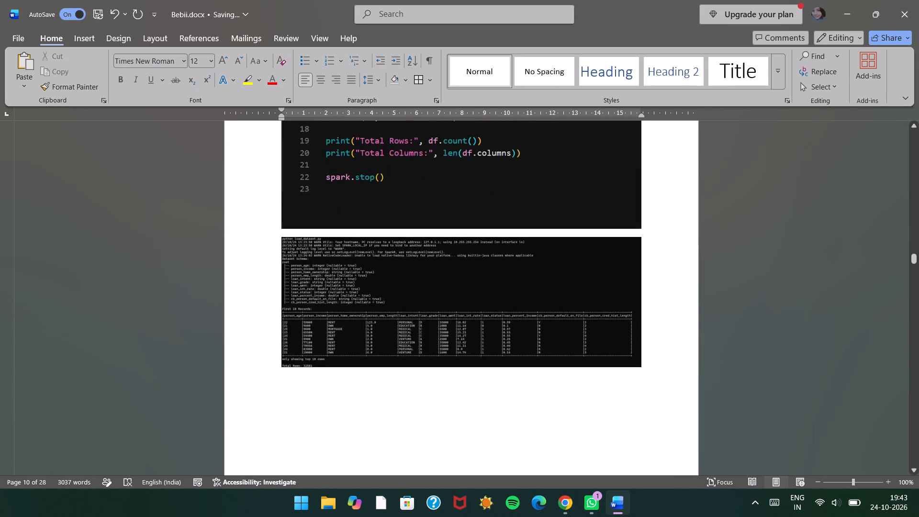
scroll(458, 357, down, 7)
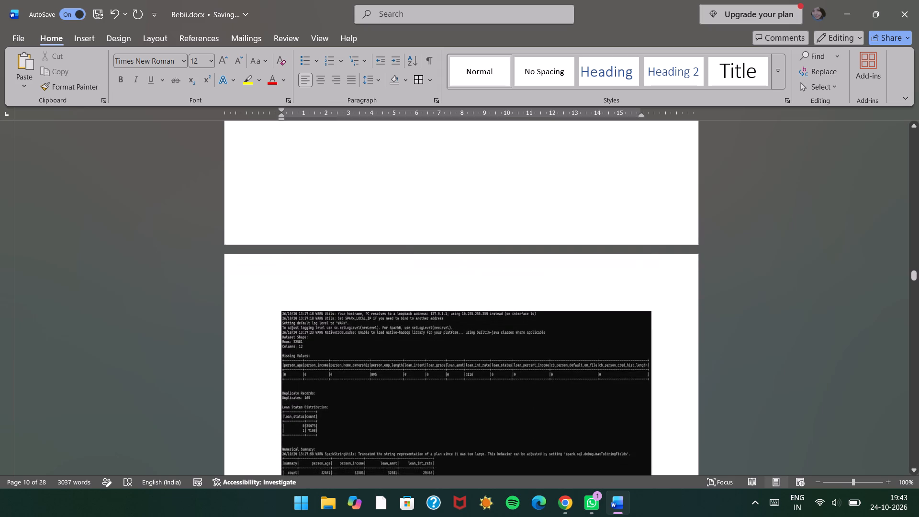
scroll(458, 357, down, 7)
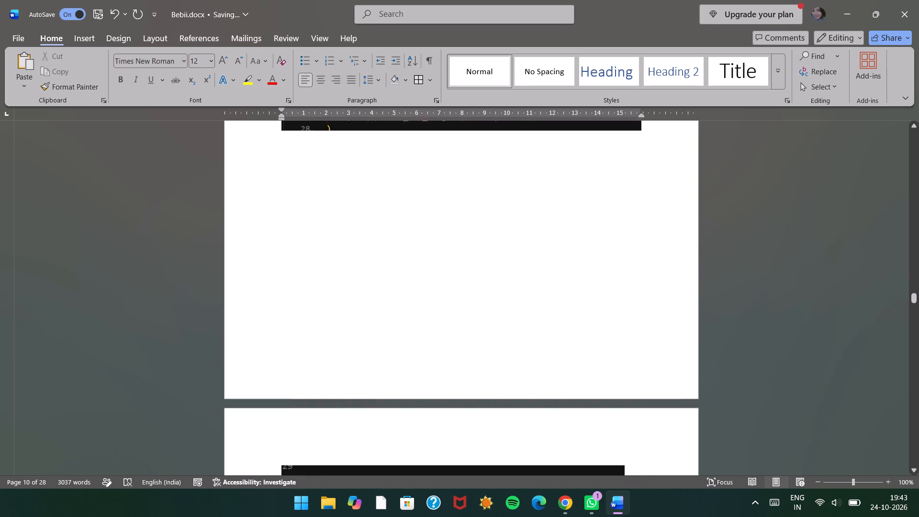
scroll(458, 357, down, 14)
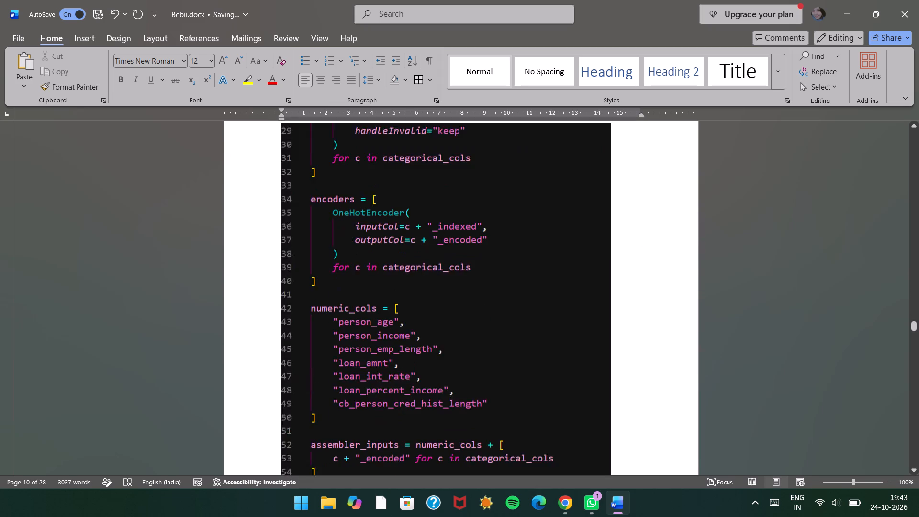
scroll(458, 357, down, 16)
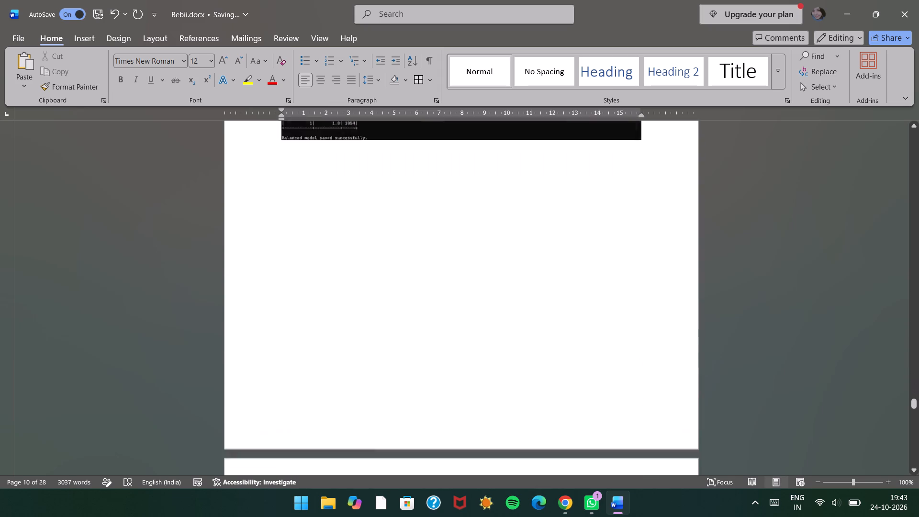
scroll(458, 357, down, 8)
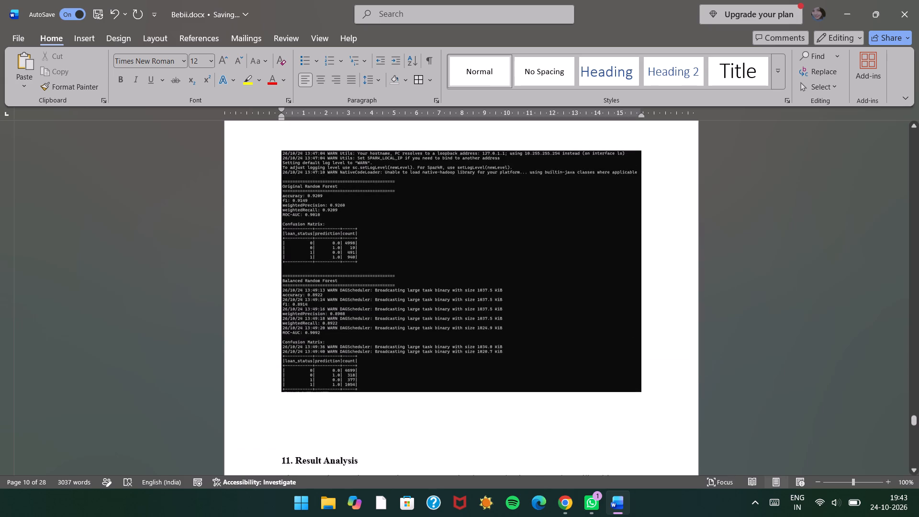
scroll(458, 357, down, 4)
Set the 11. Result Analysis heading to font size 22.
scroll(458, 357, up, 3)
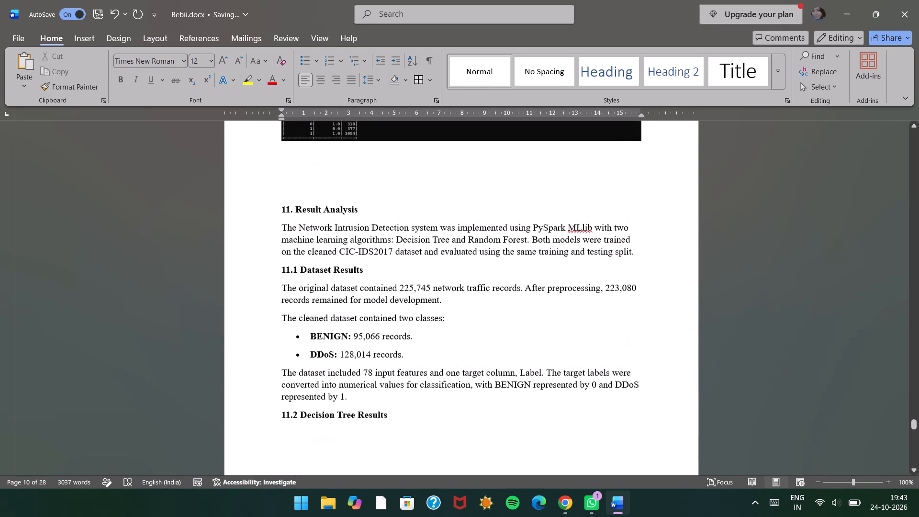
scroll(458, 357, up, 1)
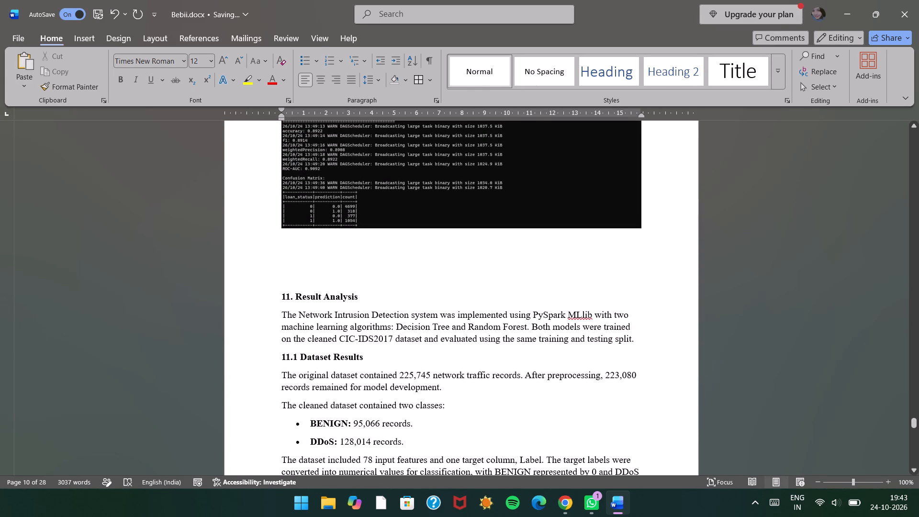
drag(359, 295, 278, 296)
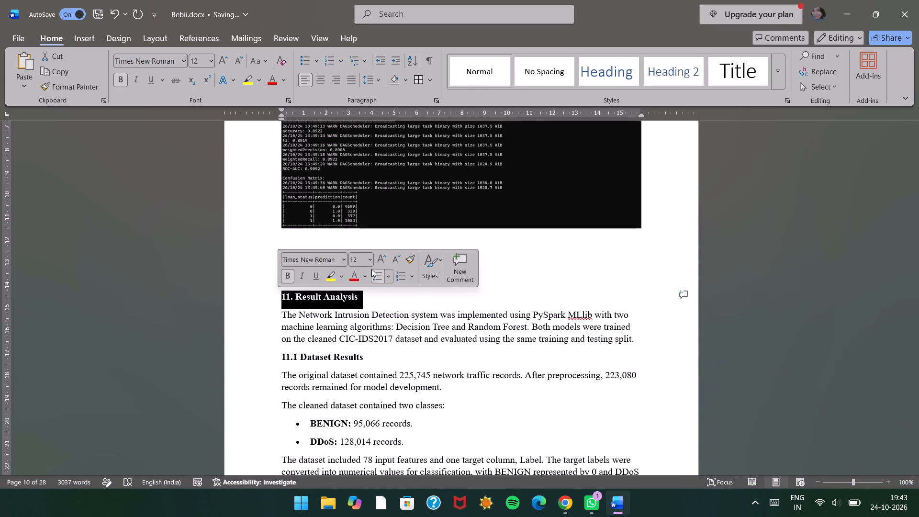
click(370, 261)
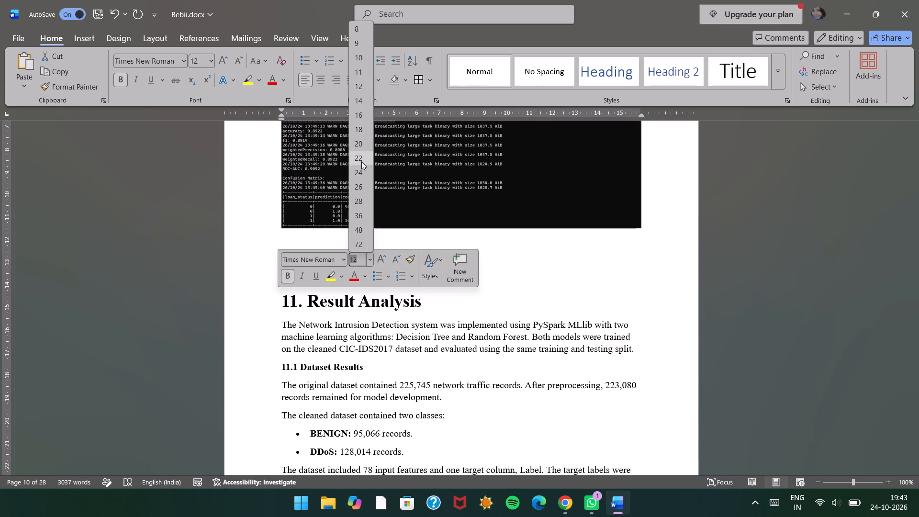
click(361, 161)
click(495, 386)
scroll(495, 386, down, 3)
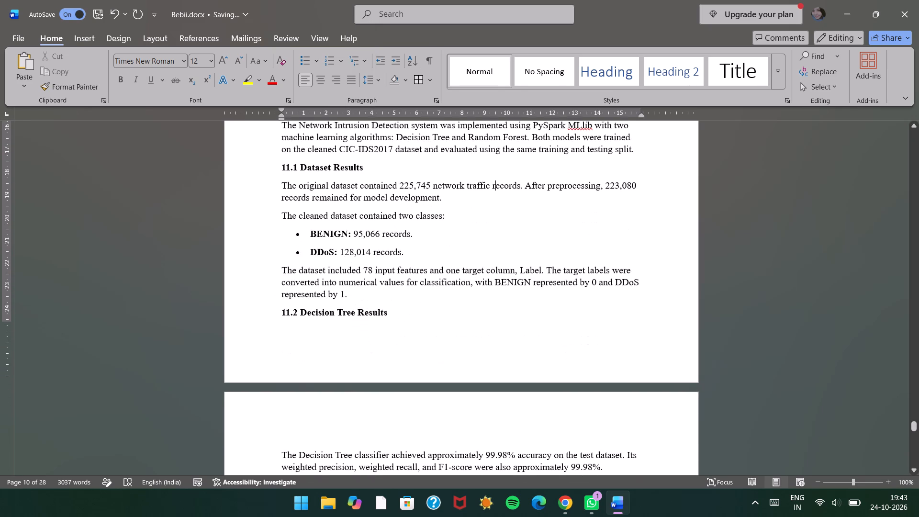
scroll(495, 386, down, 4)
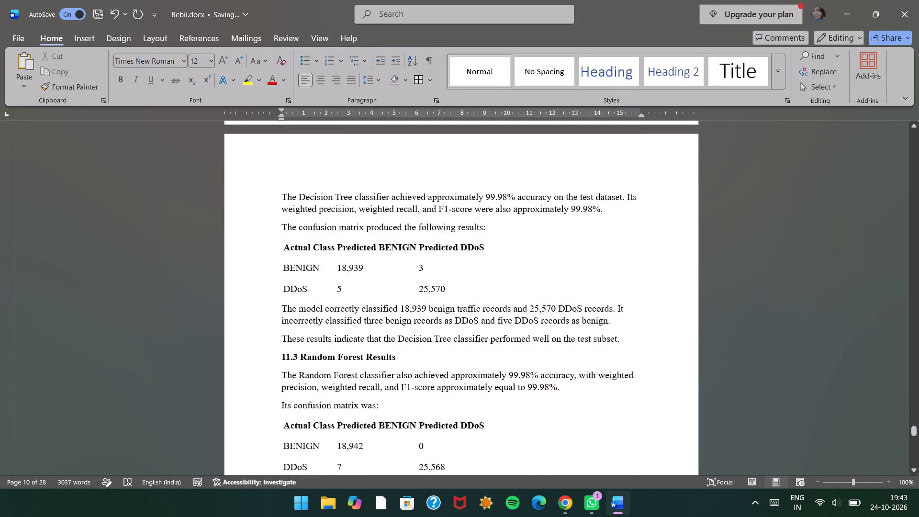
scroll(495, 386, down, 1)
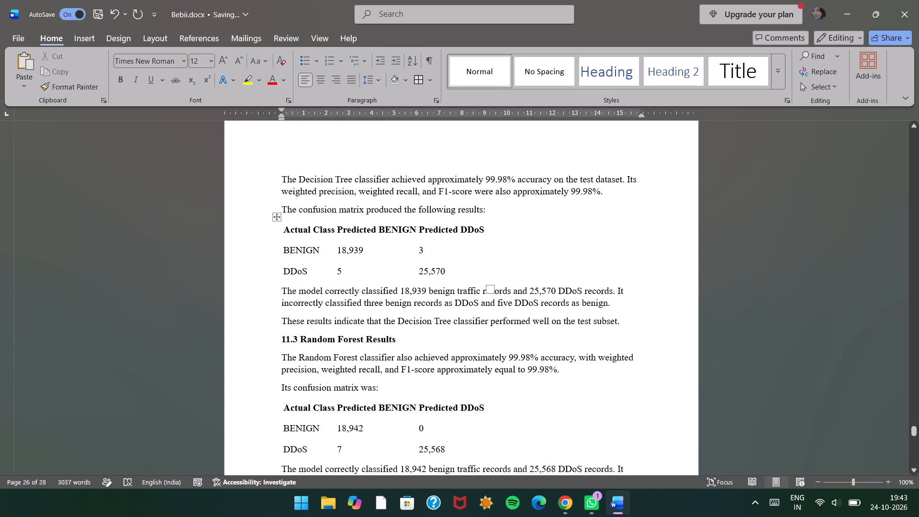
drag(283, 229, 486, 273)
scroll(486, 273, up, 2)
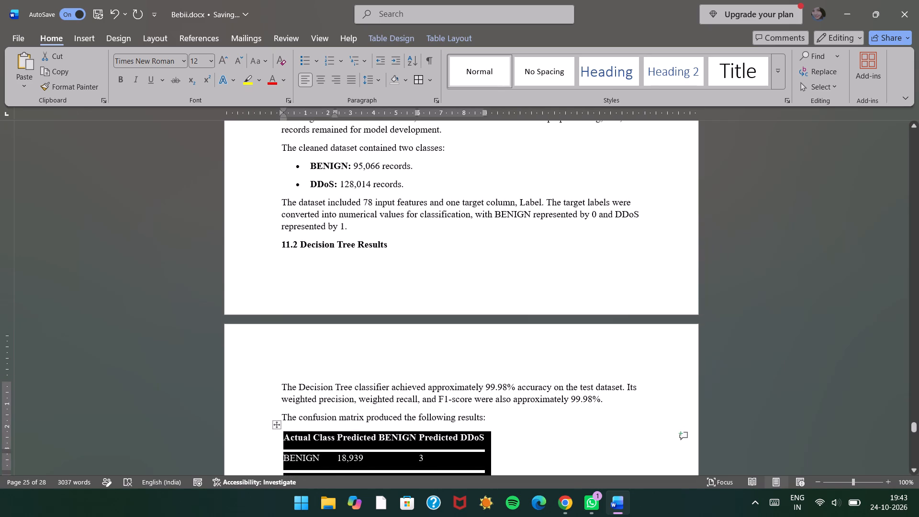
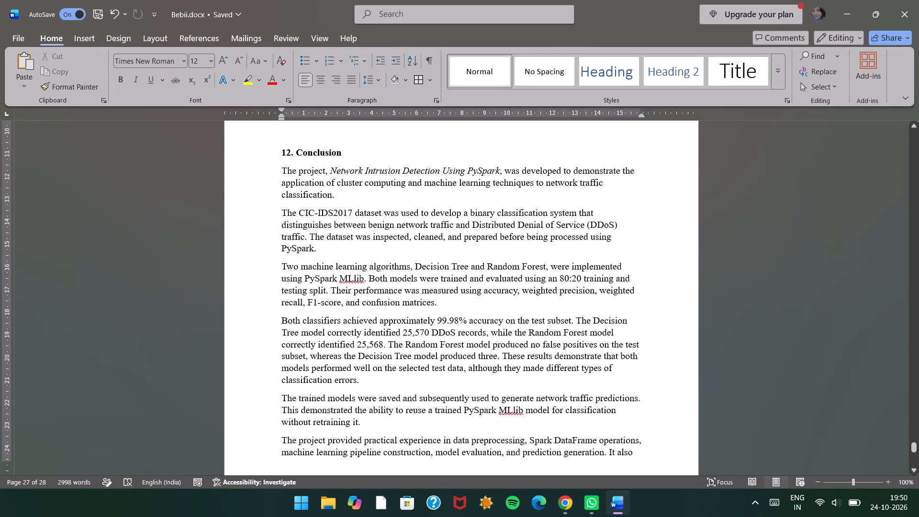
drag(281, 151, 599, 432)
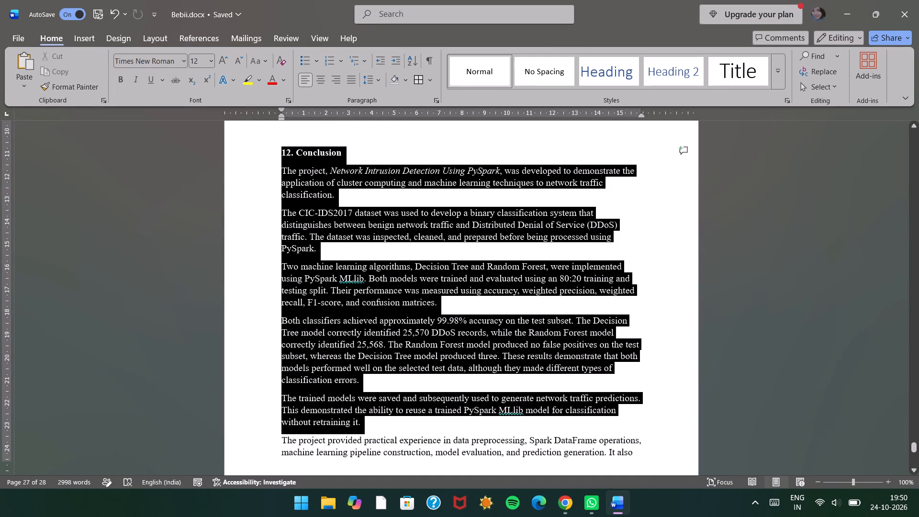
drag(599, 432, 616, 477)
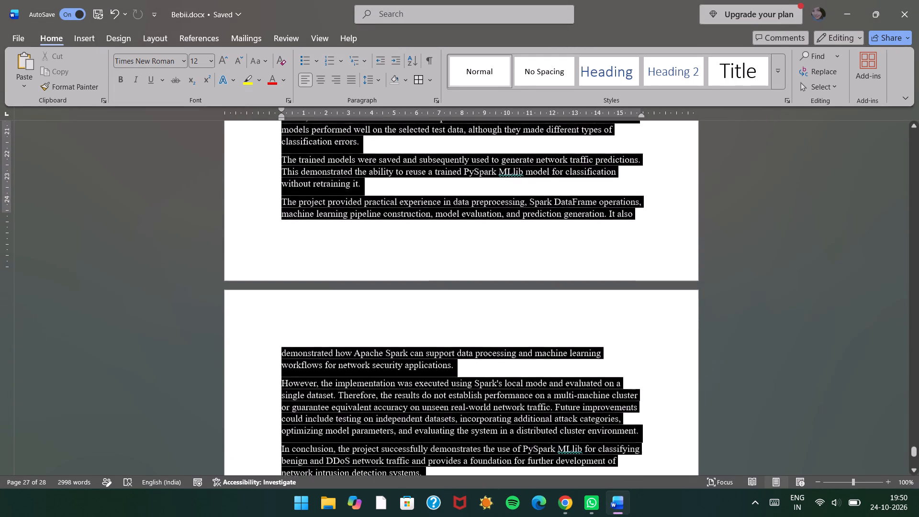
drag(616, 477, 583, 380)
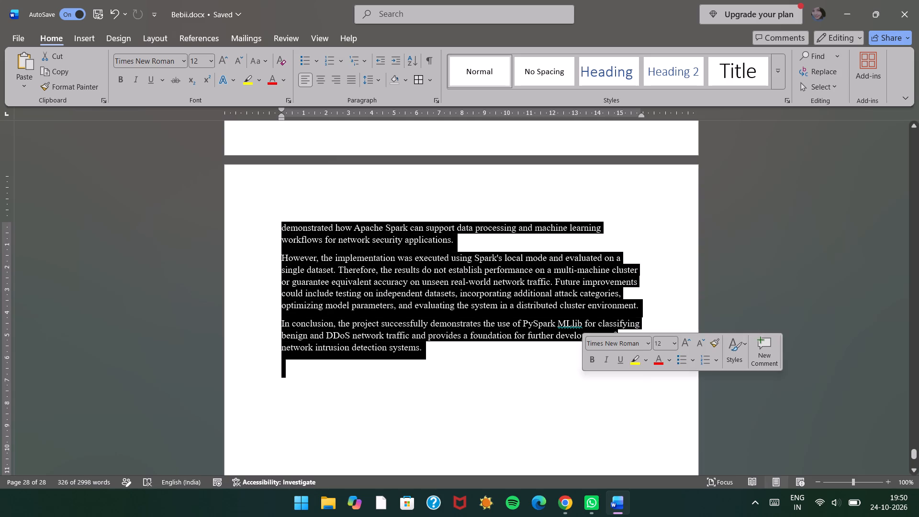
key(BackSpace)
key(ctrl+v)
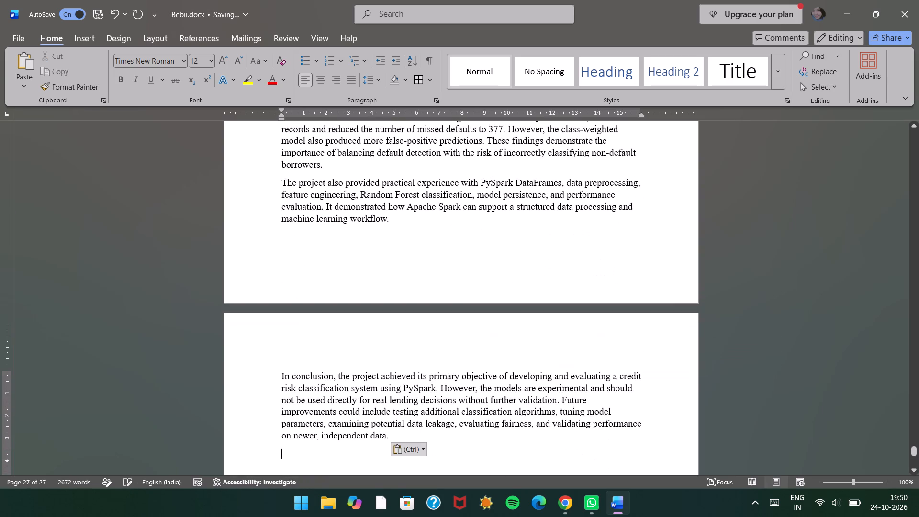
Set the font size of the "12. Conclusion" heading to 22.
scroll(583, 380, up, 3)
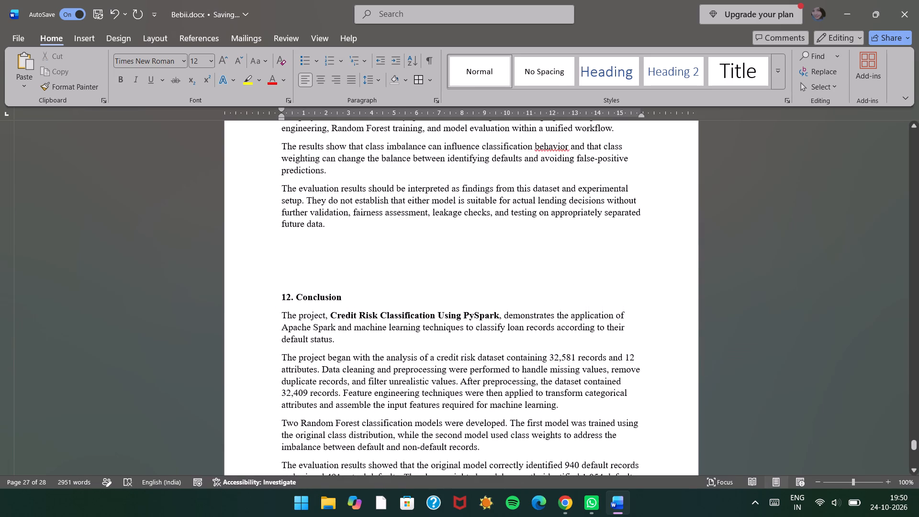
drag(346, 297, 276, 303)
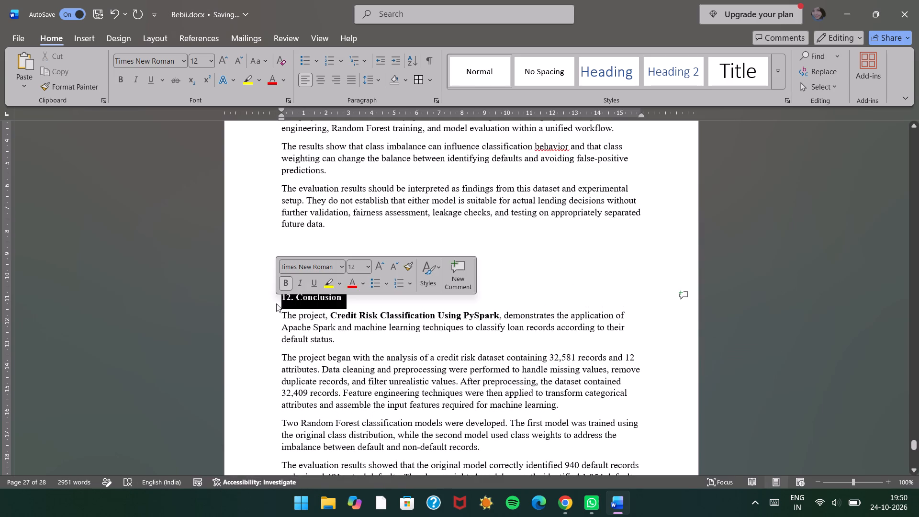
click(369, 269)
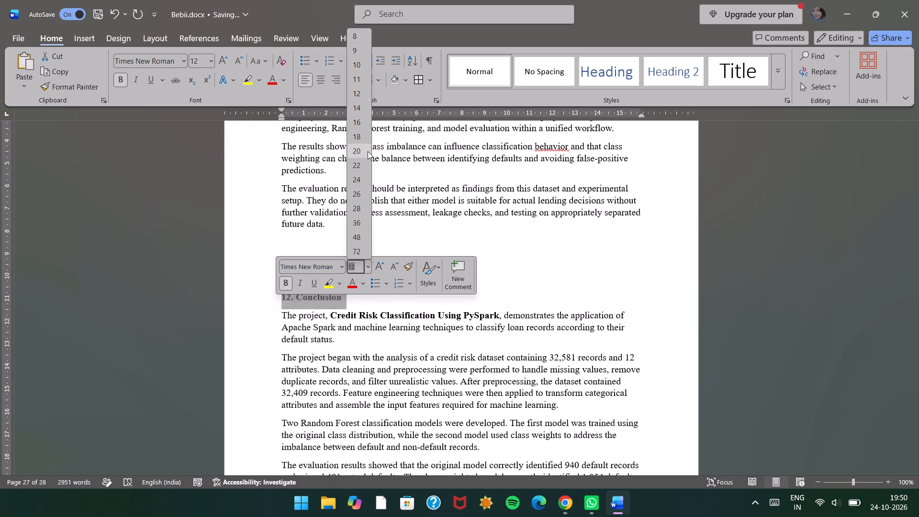
click(362, 166)
Apply all borders to the evaluation measure table under 11.3 Comparison of Both Models.
scroll(475, 220, up, 3)
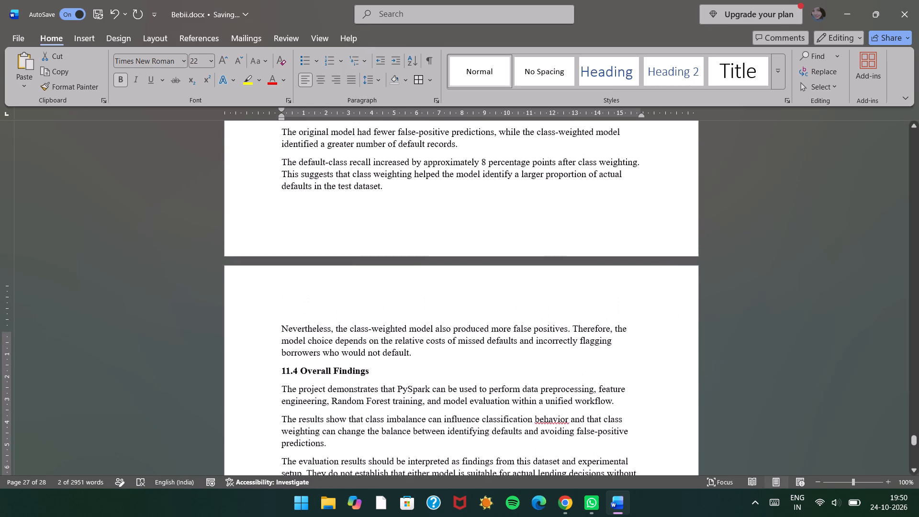
scroll(475, 220, up, 1)
scroll(402, 364, up, 3)
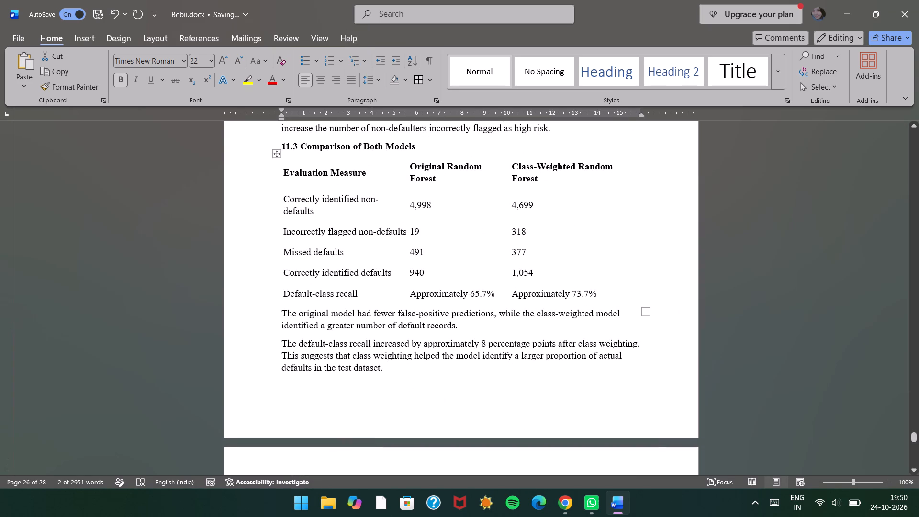
click(280, 146)
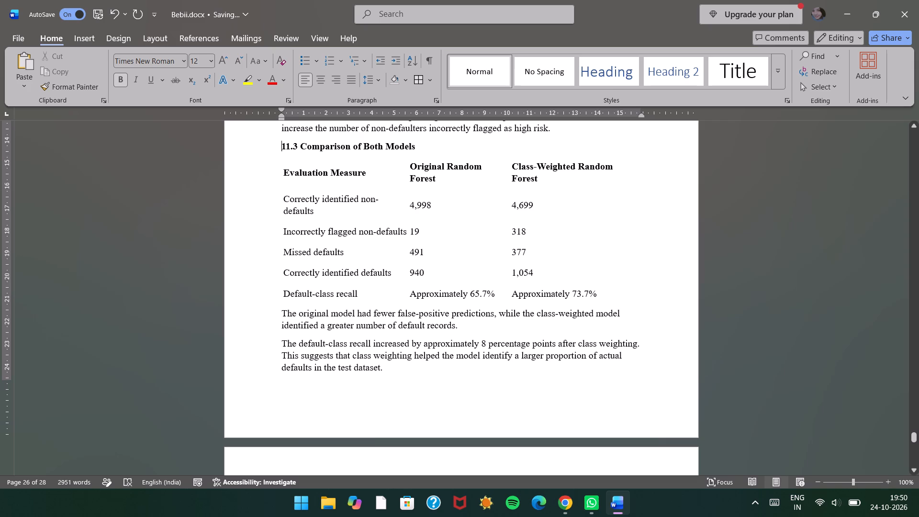
drag(284, 171, 397, 185)
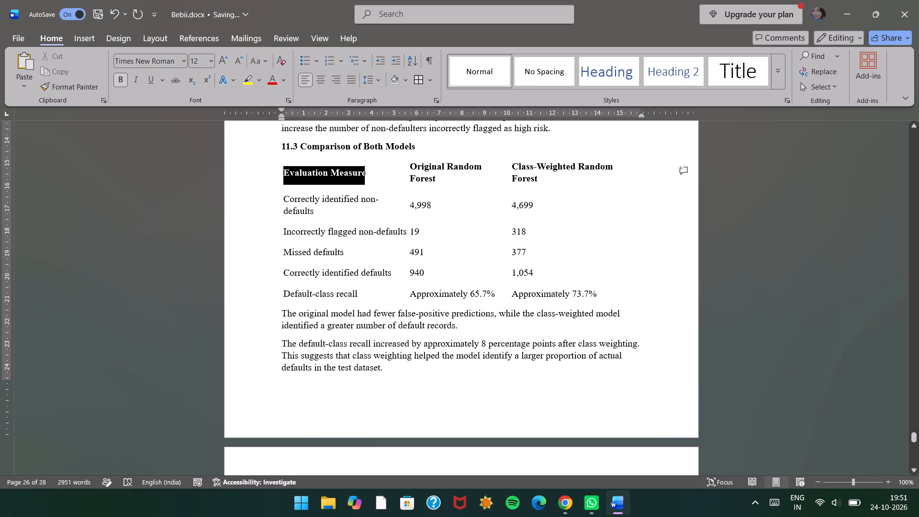
drag(397, 185, 637, 301)
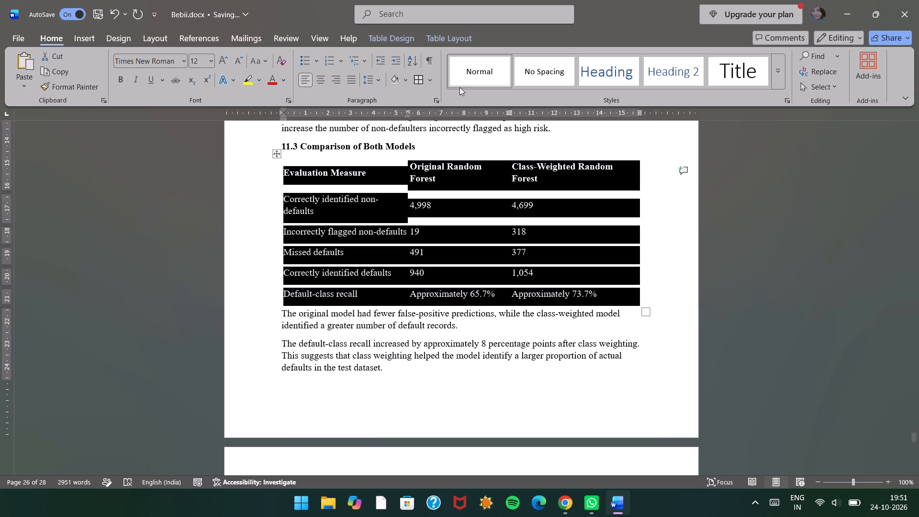
click(418, 75)
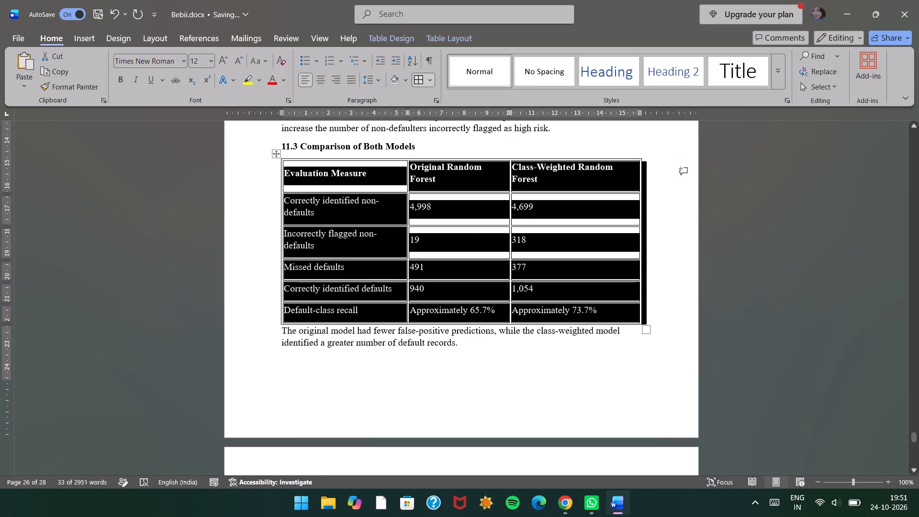
click(585, 345)
Apply all borders to the confusion matrix table under 11.2 Analysis of the Class-Weighted Random Forest Model.
scroll(585, 345, up, 1)
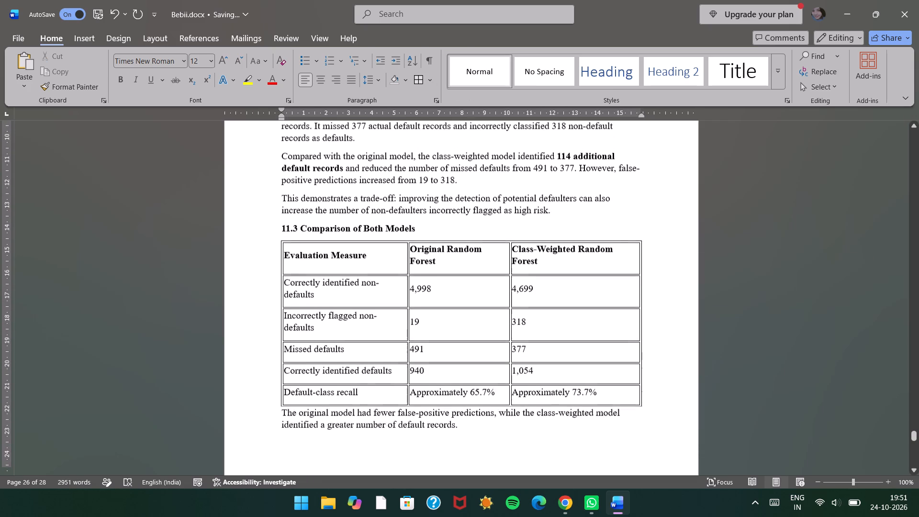
scroll(585, 345, up, 3)
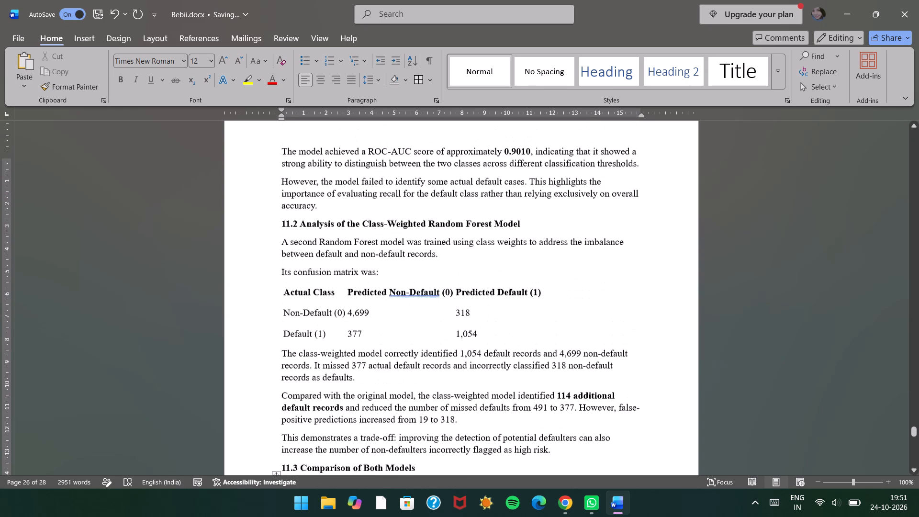
scroll(585, 345, up, 1)
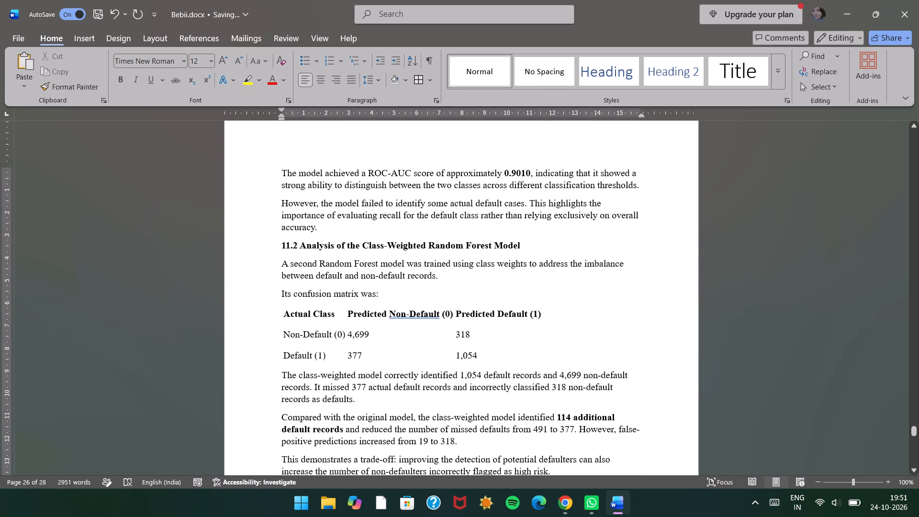
drag(284, 315, 530, 353)
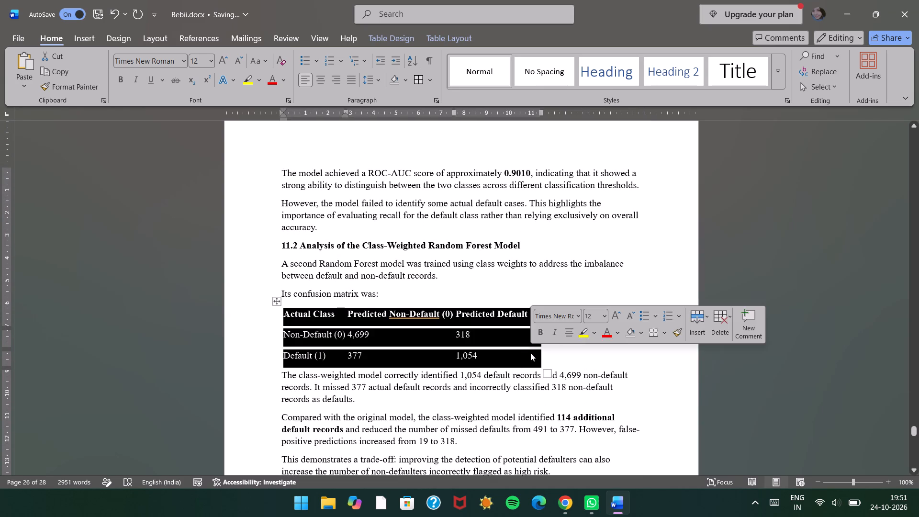
click(418, 76)
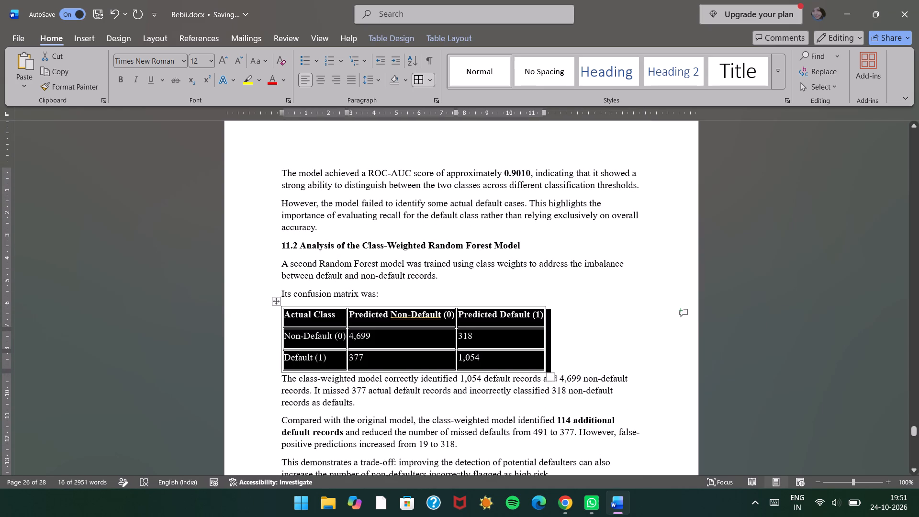
Apply all borders to the confusion matrix table under 11.1 Analysis of the Original Random Forest Model.
scroll(413, 207, up, 4)
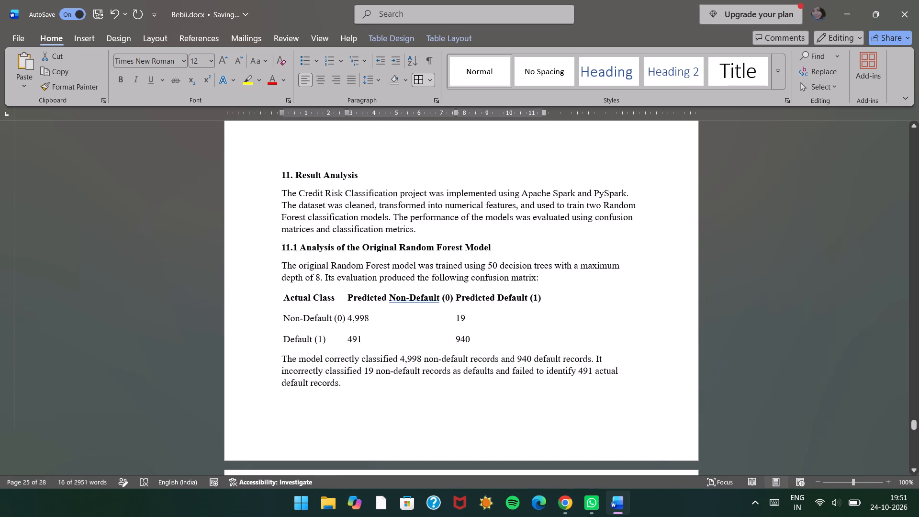
drag(285, 298, 513, 340)
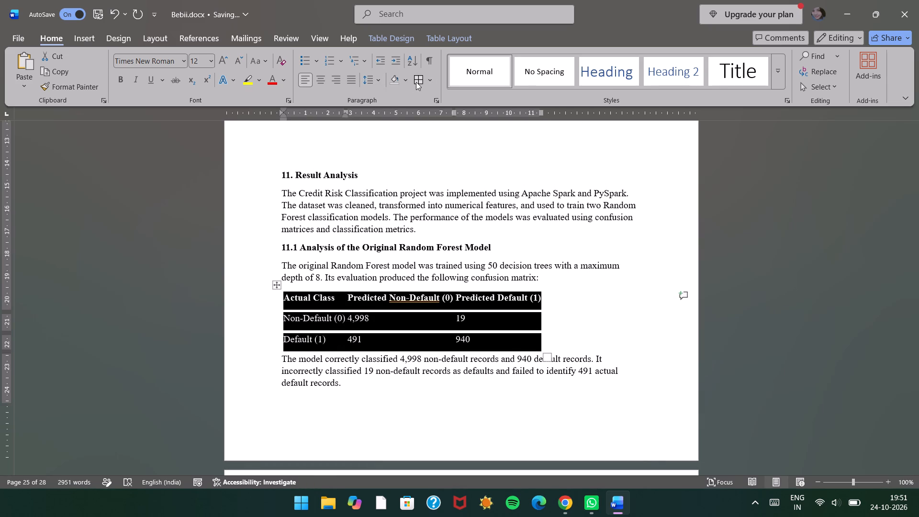
click(416, 82)
Set the font size of the "11. Result Analysis" heading to 22.
drag(364, 175, 287, 176)
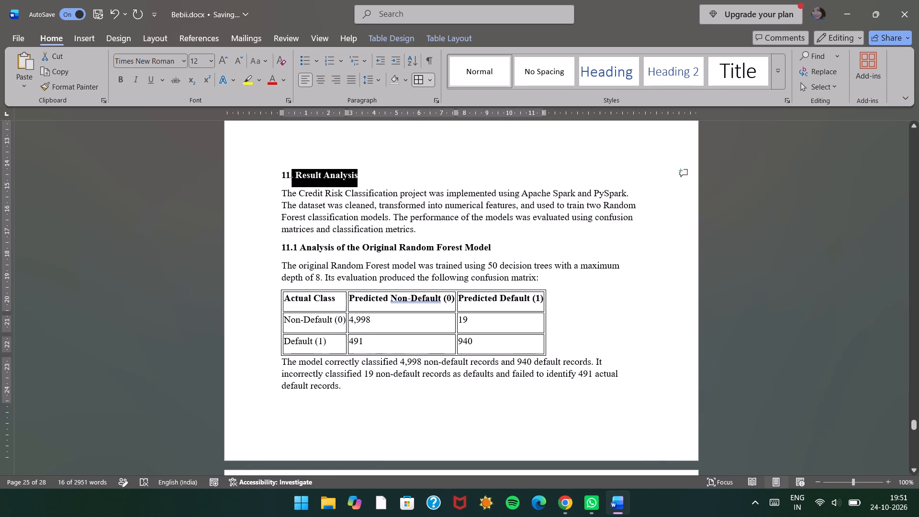
drag(287, 176, 273, 175)
click(367, 134)
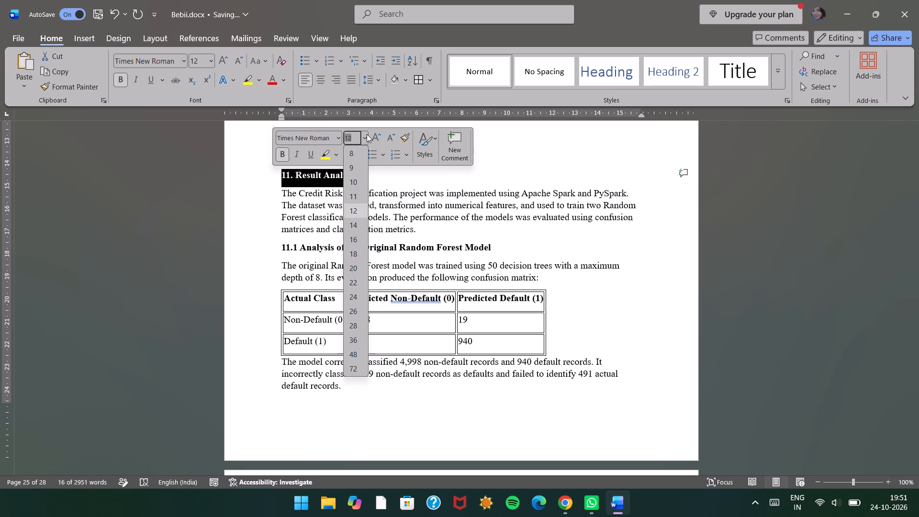
click(355, 282)
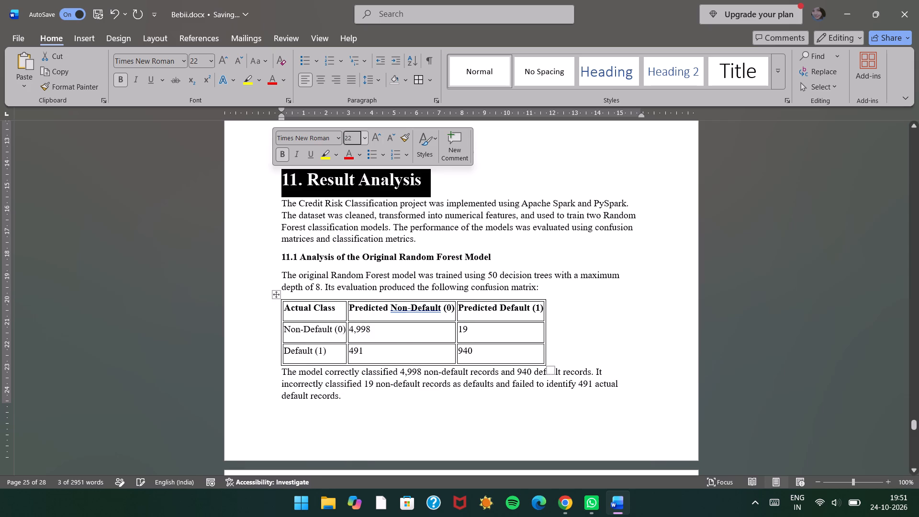
Review the Result Analysis and Conclusion sections, checking the headings, page layout and bordered tables under 11.1, 11.2 and 11.3.
scroll(457, 301, up, 6)
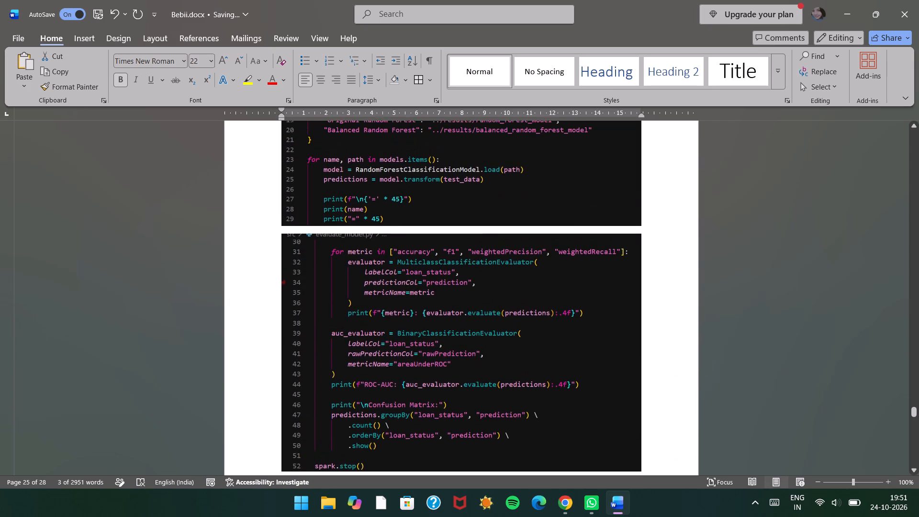
scroll(457, 301, down, 20)
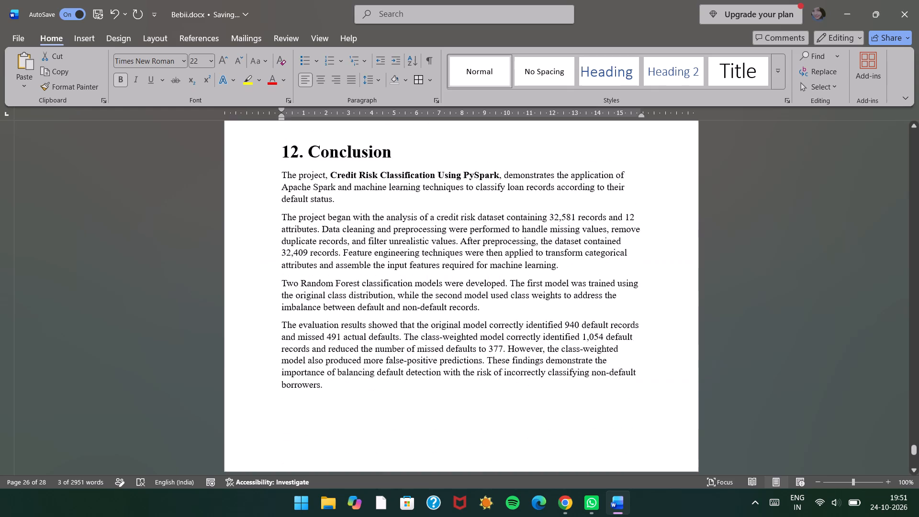
scroll(457, 301, down, 2)
scroll(457, 301, up, 2)
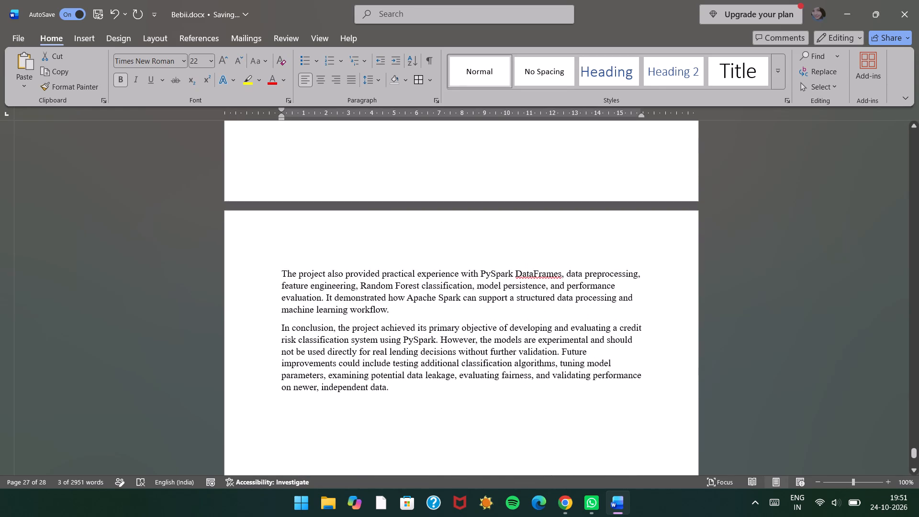
scroll(457, 301, up, 9)
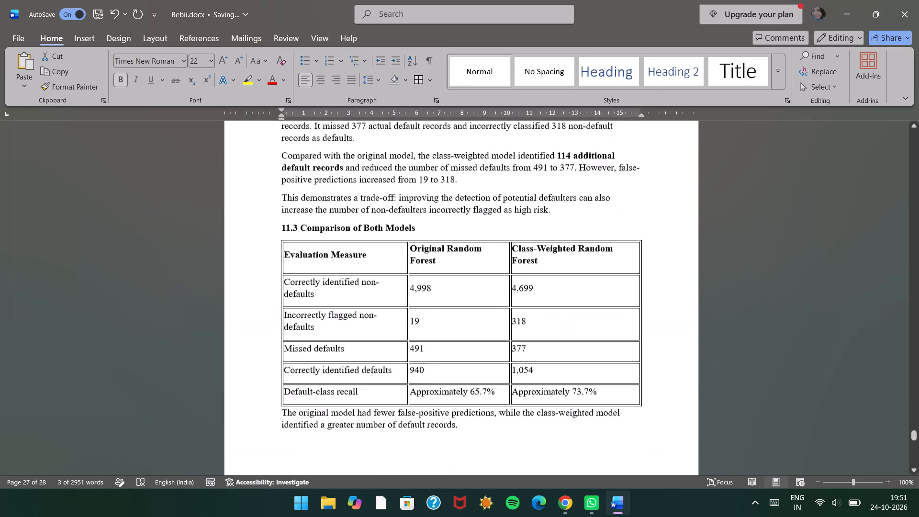
scroll(457, 301, up, 3)
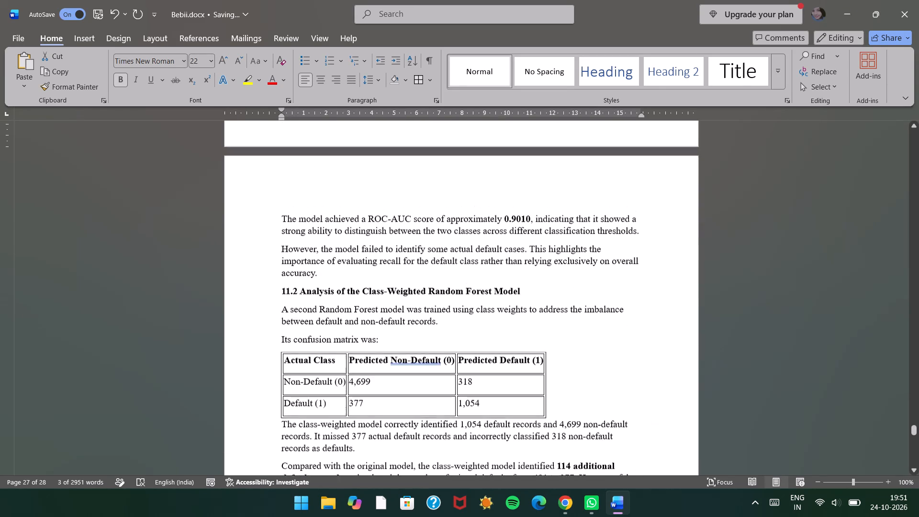
scroll(457, 301, up, 5)
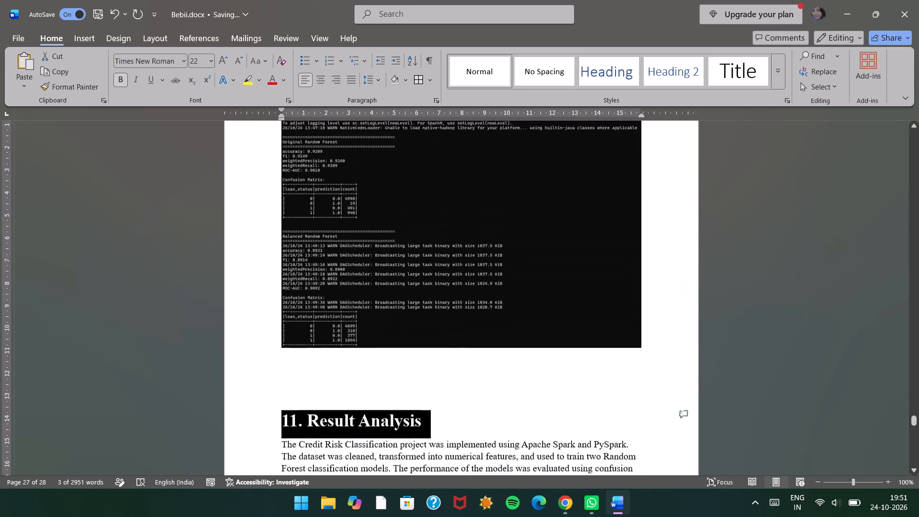
Look back through the pages of code and output screenshots, from the model evaluation script to the preprocessing script.
click(457, 301)
scroll(457, 301, up, 6)
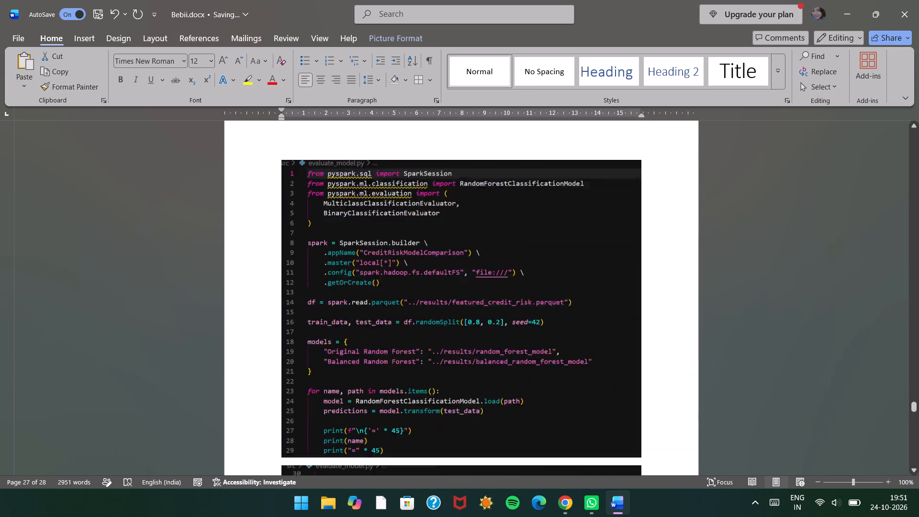
scroll(457, 301, up, 8)
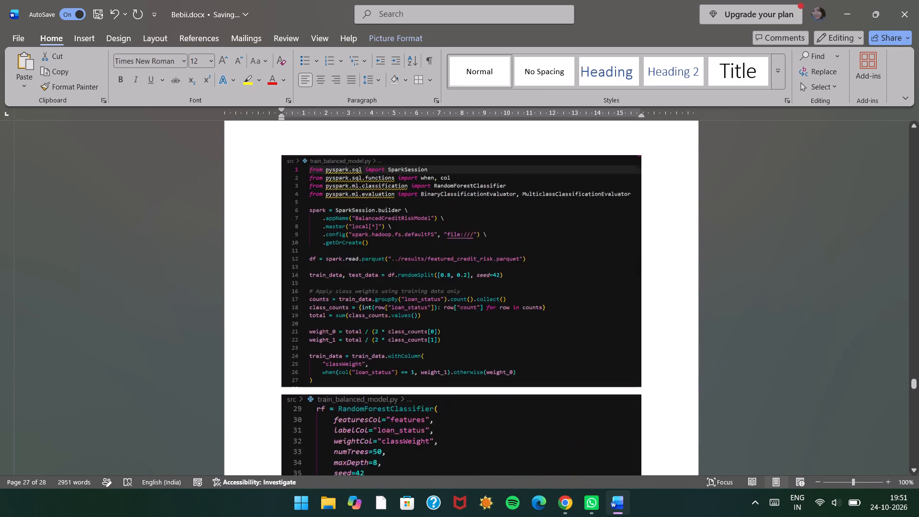
scroll(457, 301, up, 8)
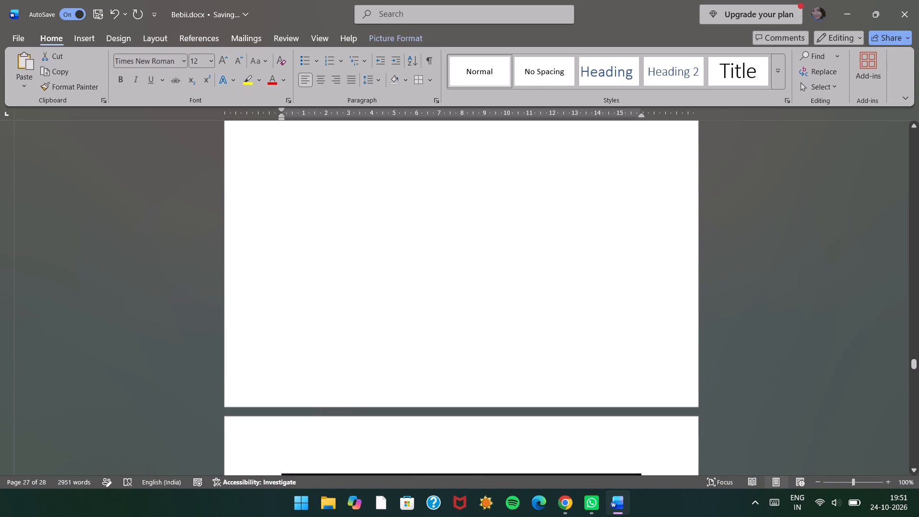
scroll(457, 301, up, 9)
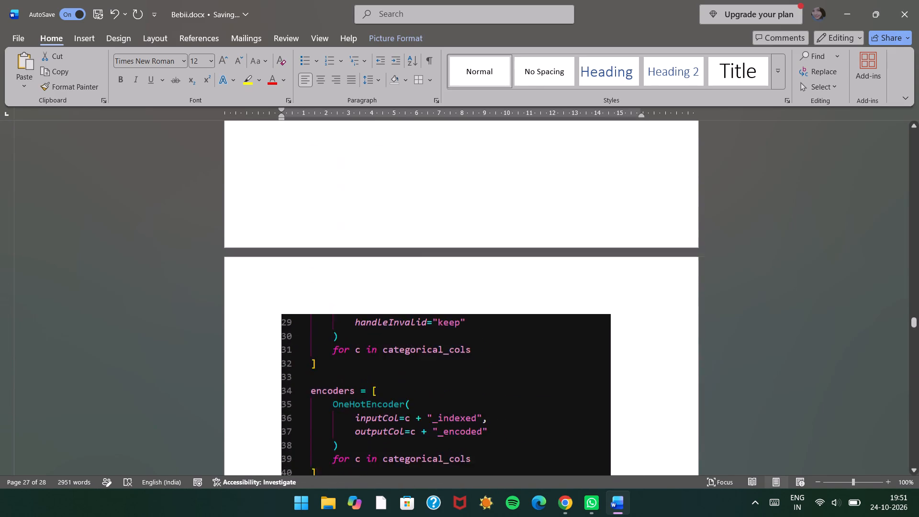
scroll(457, 301, up, 9)
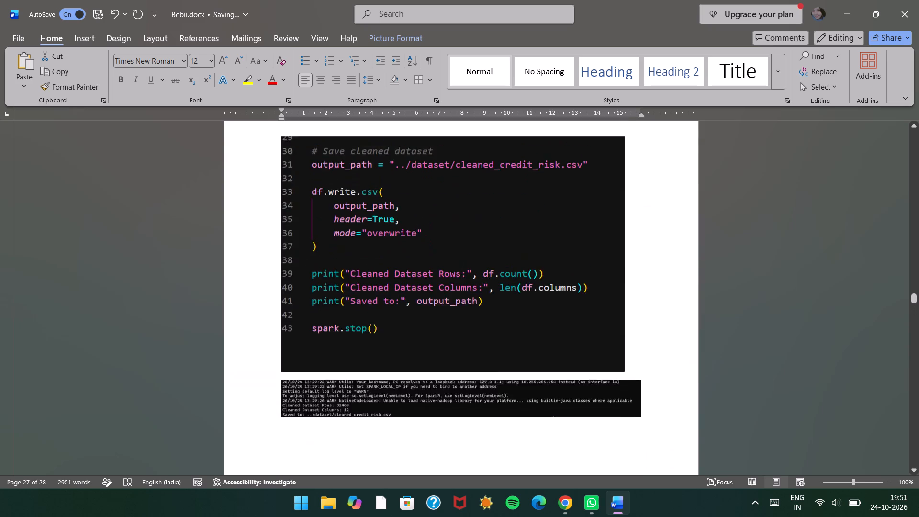
scroll(457, 301, up, 14)
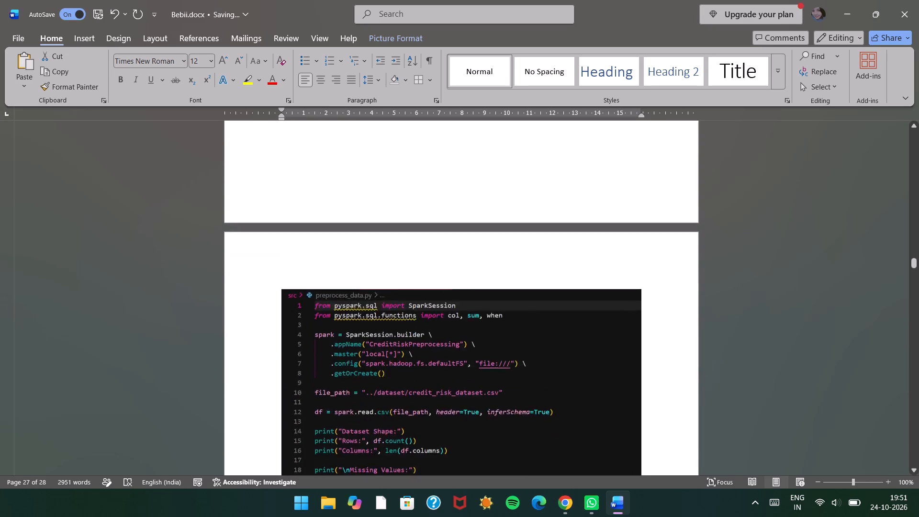
Apply all borders to the Parameter and Value table under 7.7 Random Forest Model Training.
scroll(457, 301, up, 3)
scroll(457, 301, down, 1)
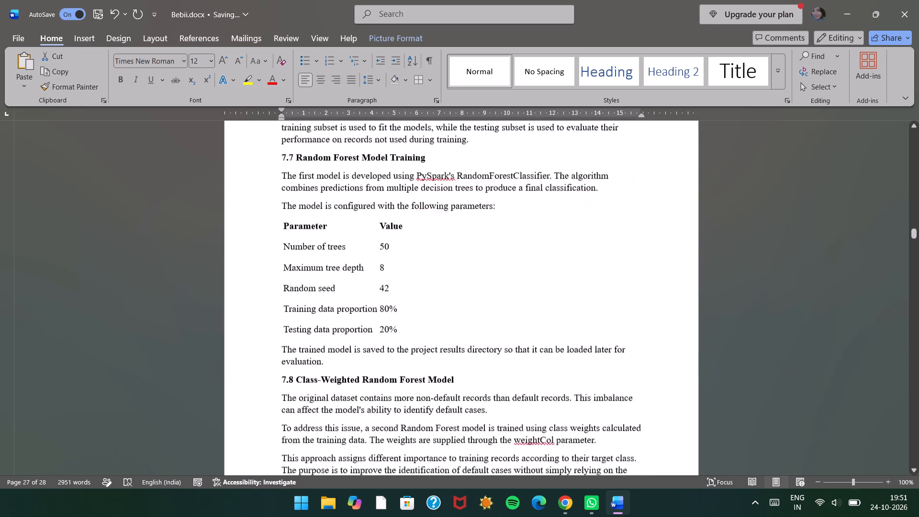
scroll(457, 301, down, 9)
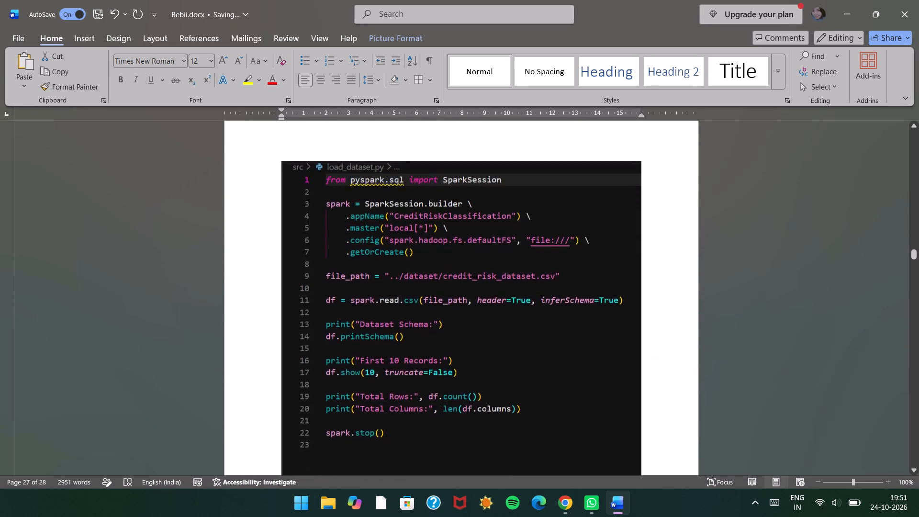
scroll(457, 301, up, 1)
scroll(457, 301, down, 3)
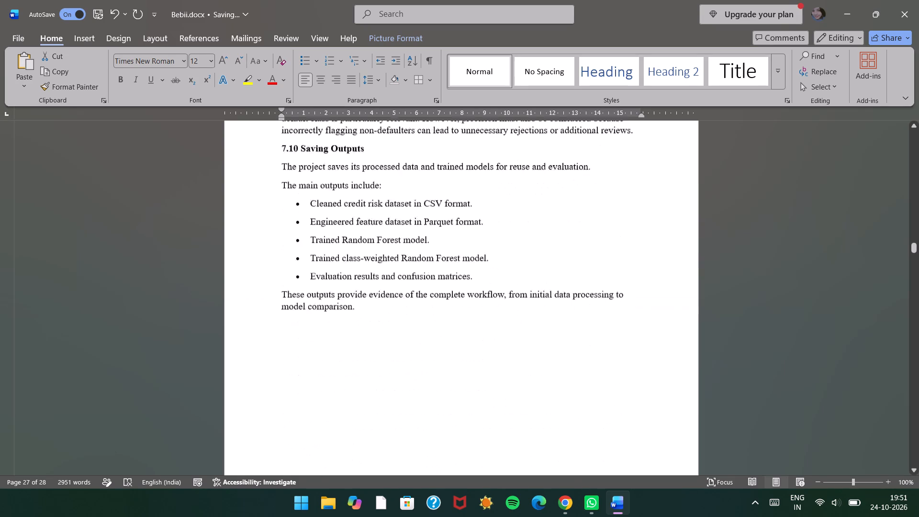
scroll(457, 301, up, 5)
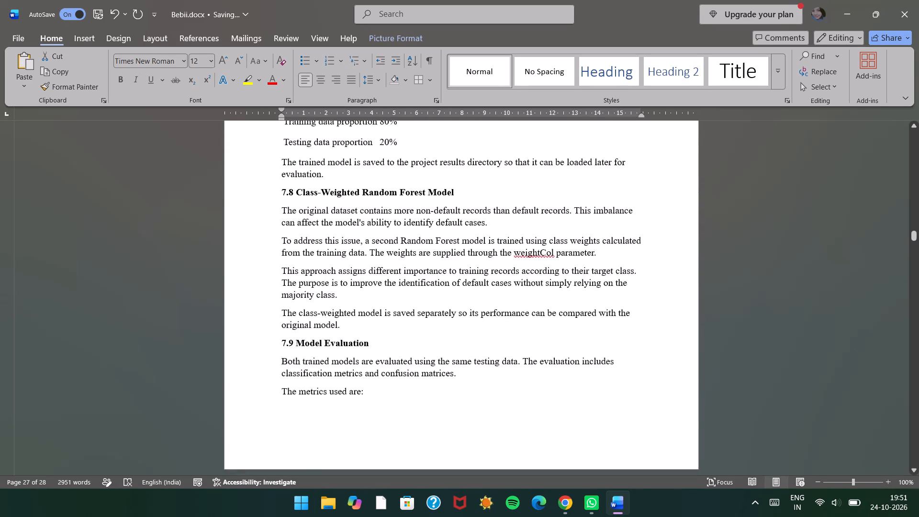
scroll(457, 301, up, 4)
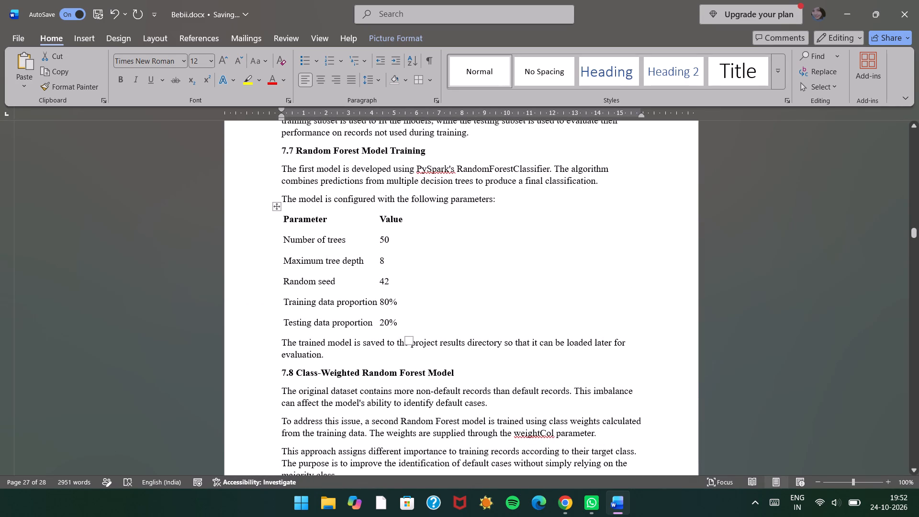
drag(283, 219, 403, 324)
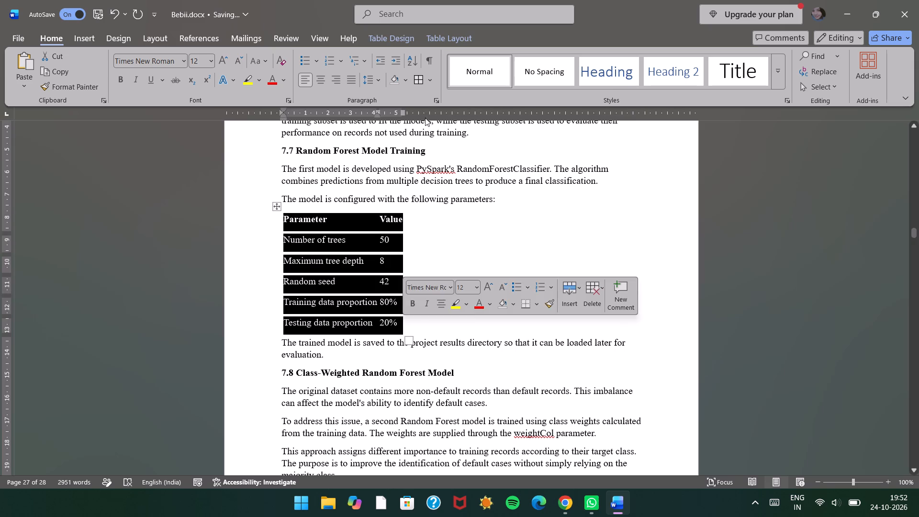
click(417, 78)
Review sections 7 and 6 of the report, checking the subheadings, lists and the hardware and software environment table.
scroll(453, 229, up, 1)
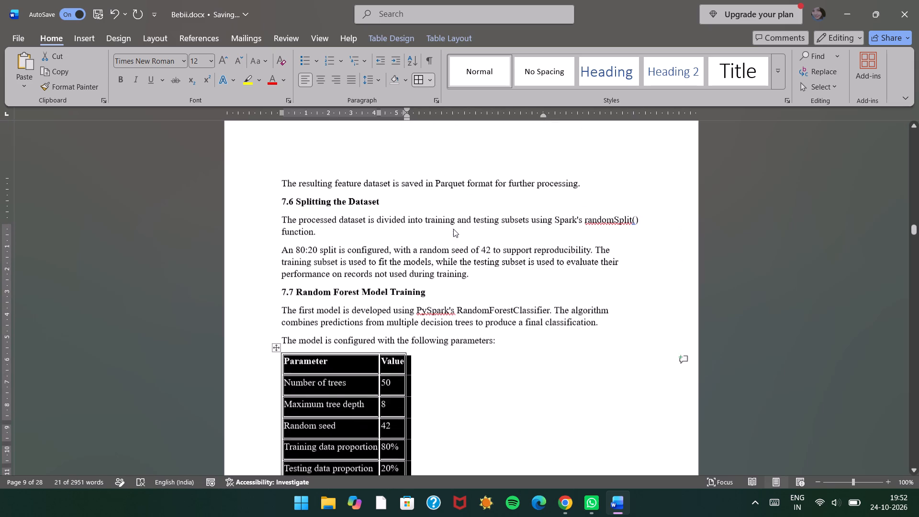
scroll(453, 229, up, 4)
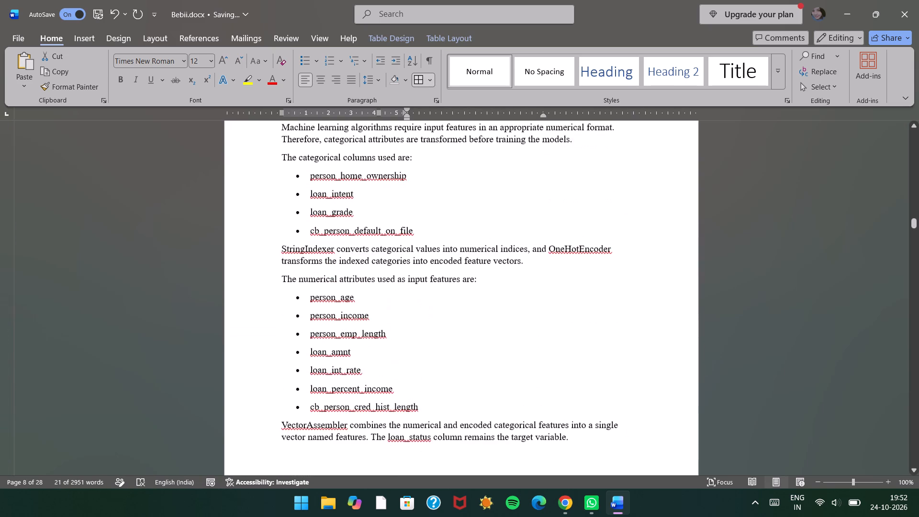
scroll(453, 229, up, 4)
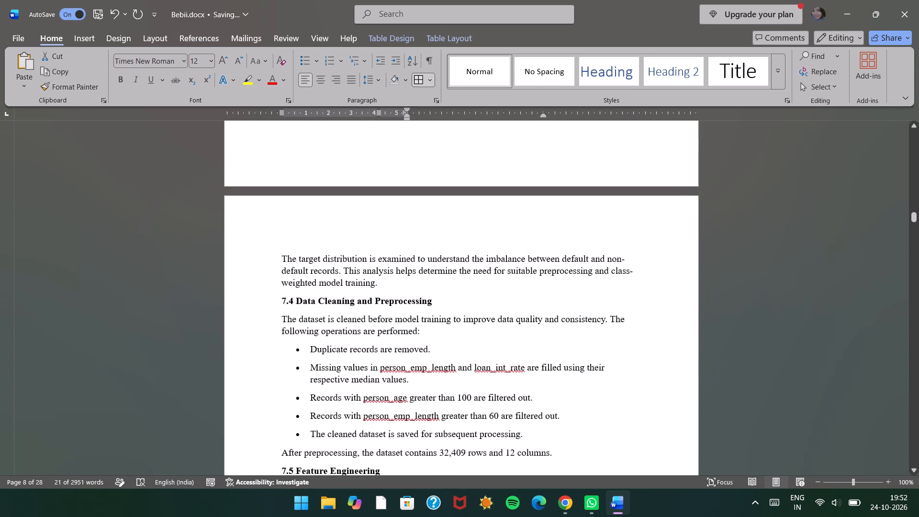
scroll(453, 229, up, 2)
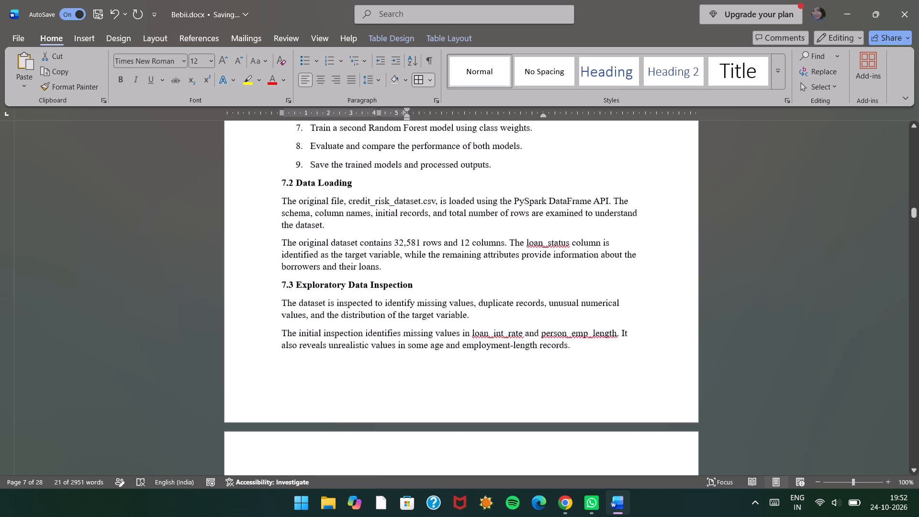
scroll(453, 229, up, 5)
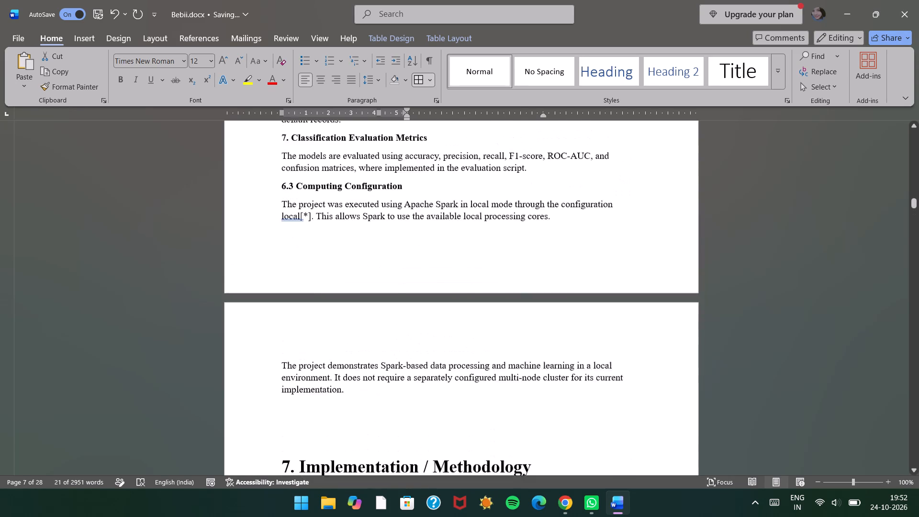
scroll(453, 229, up, 7)
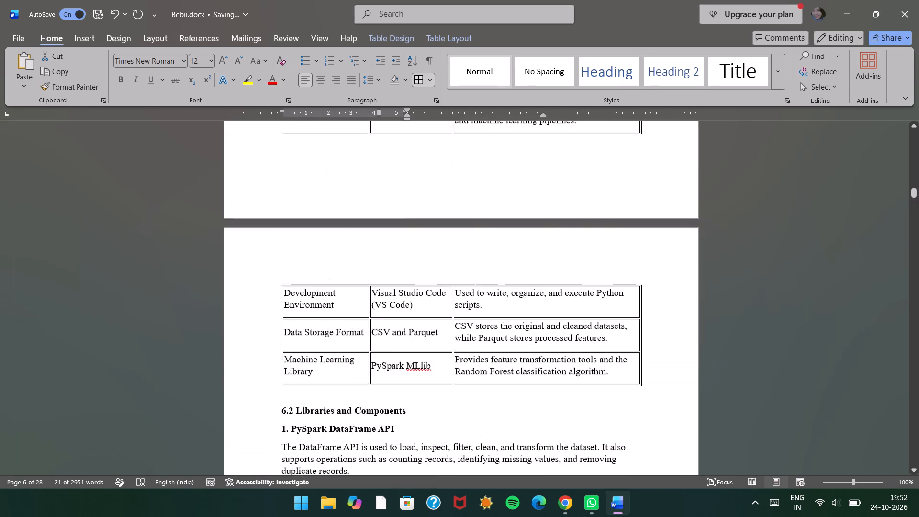
scroll(453, 229, up, 5)
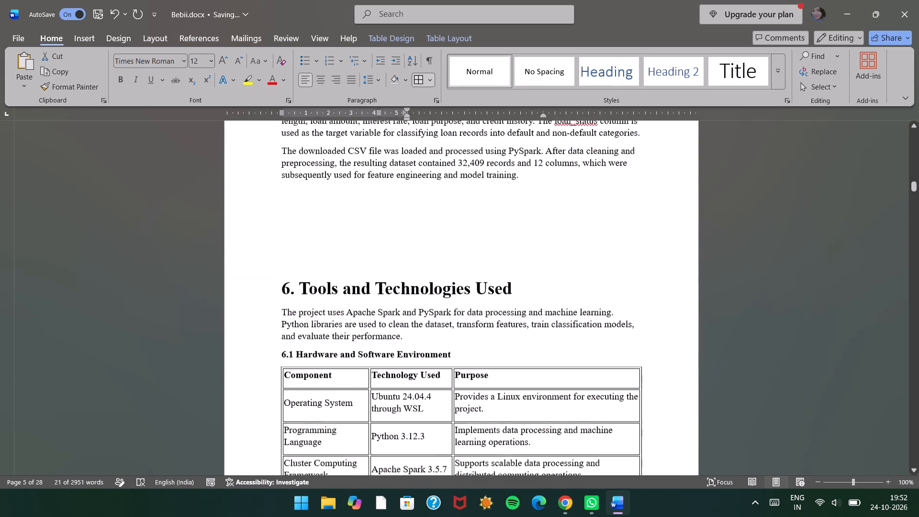
Review the report from section 5 Dataset Source back to the title page, including an overview of several pages at 50% zoom.
scroll(453, 229, up, 3)
scroll(453, 229, down, 2)
scroll(453, 229, up, 4)
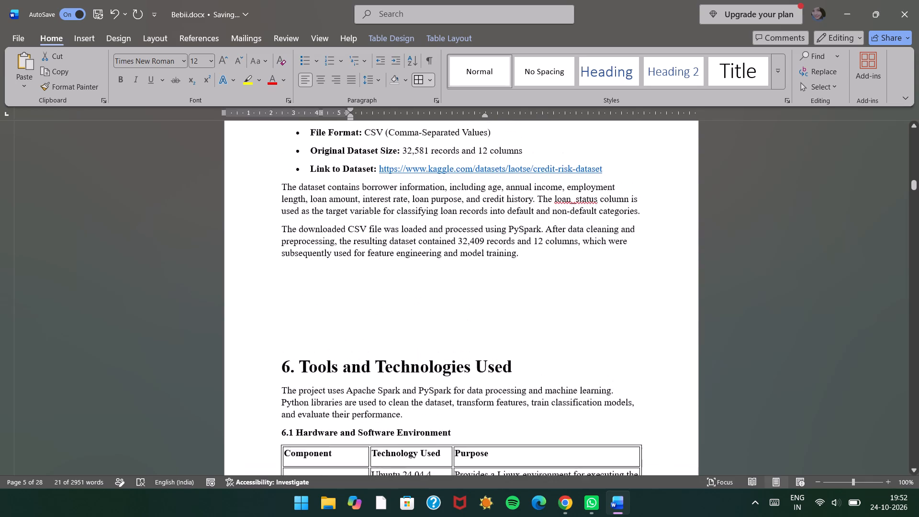
scroll(453, 229, up, 1)
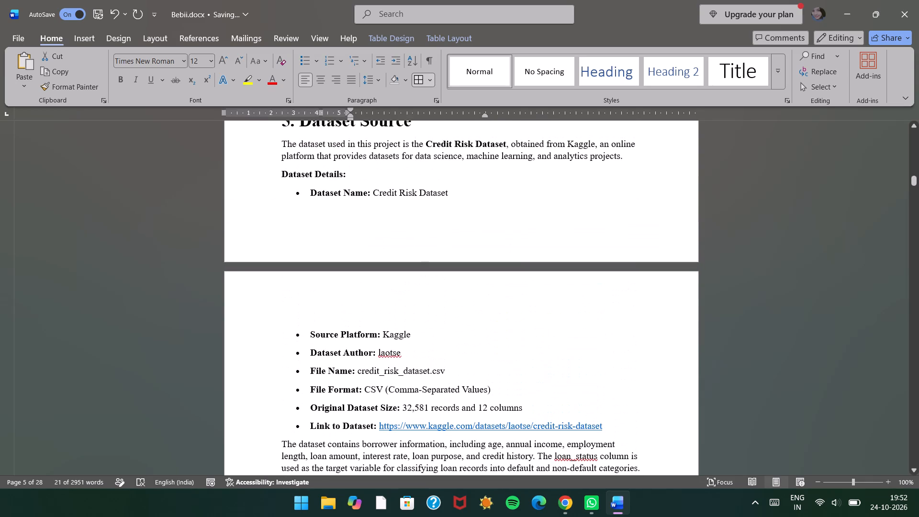
scroll(453, 229, up, 3)
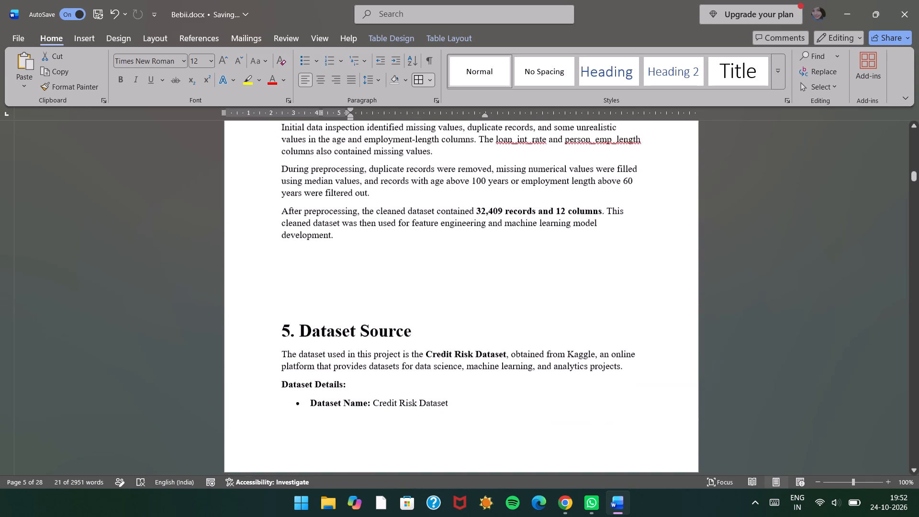
scroll(453, 229, up, 3)
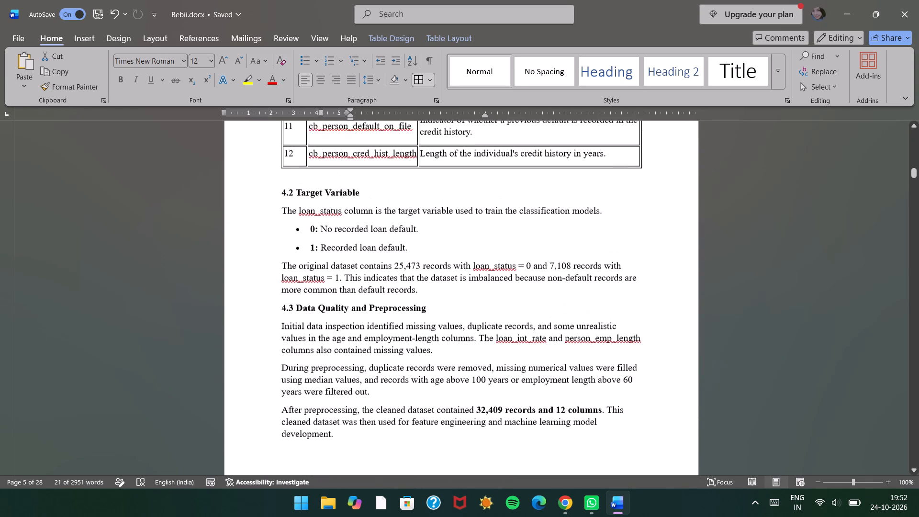
scroll(453, 229, up, 5)
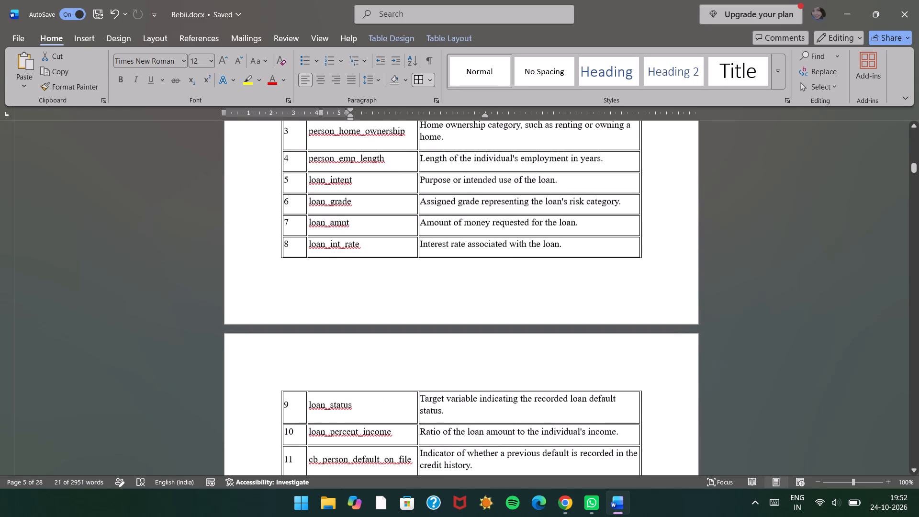
scroll(453, 229, up, 5)
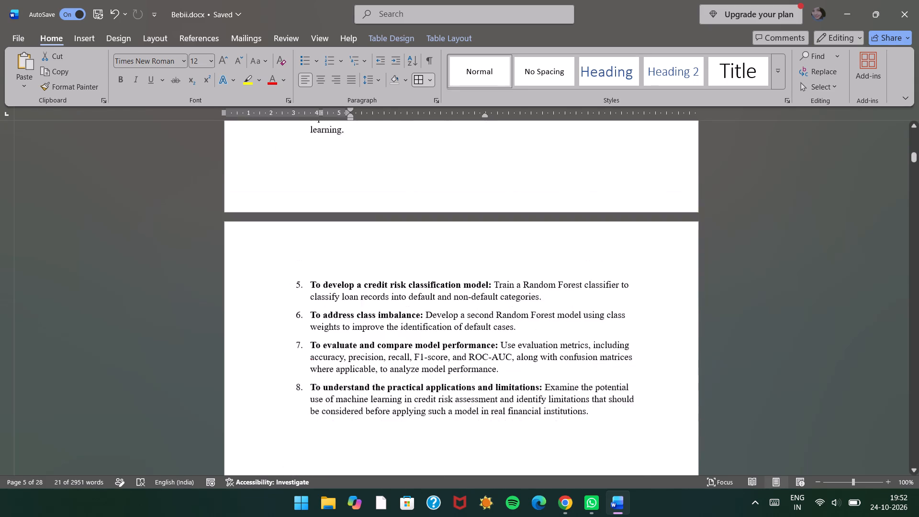
scroll(453, 229, up, 9)
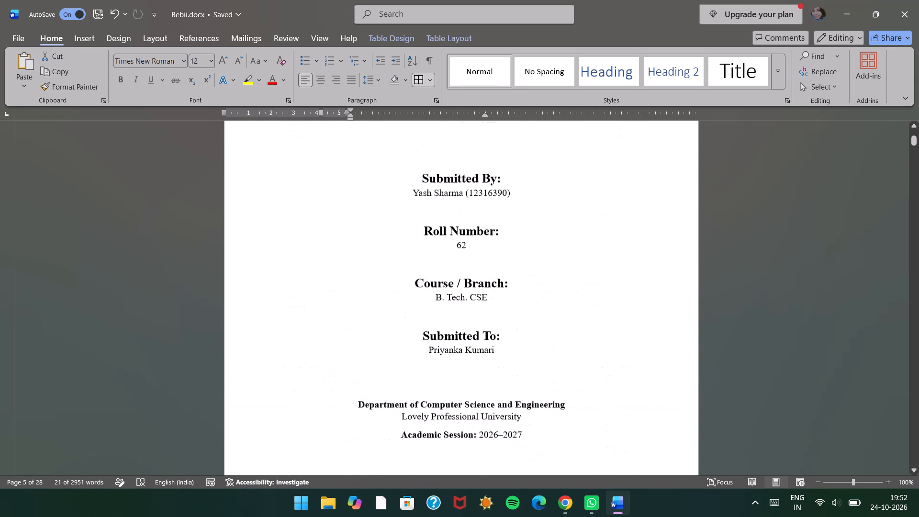
scroll(453, 229, up, 4)
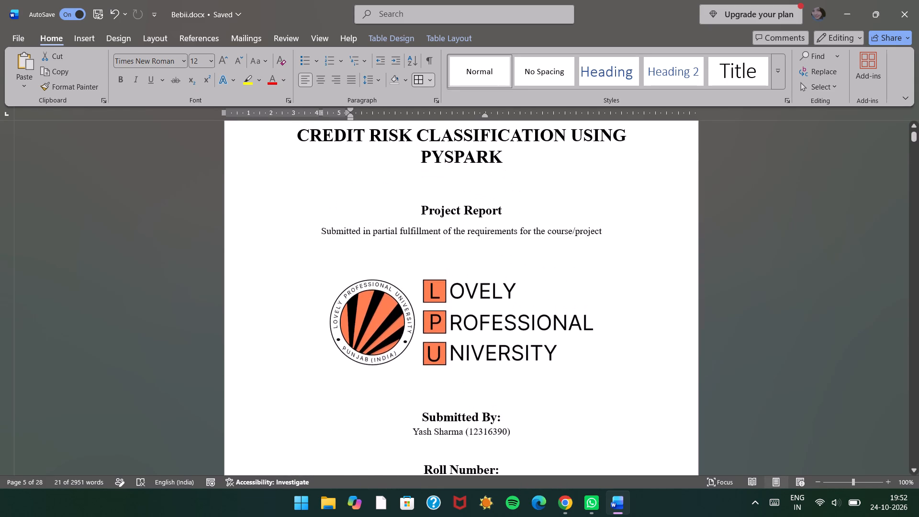
ctrl+scroll(453, 229, down, 5)
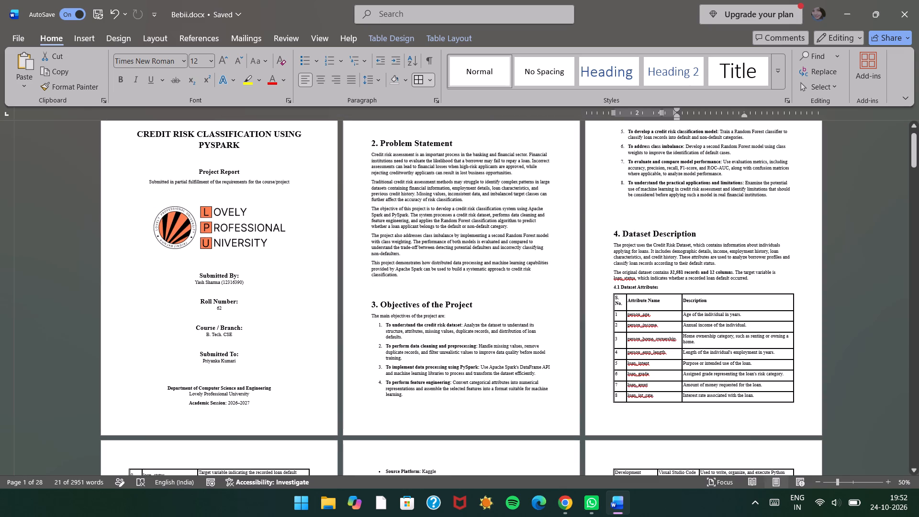
Open the document's file name for editing.
click(202, 12)
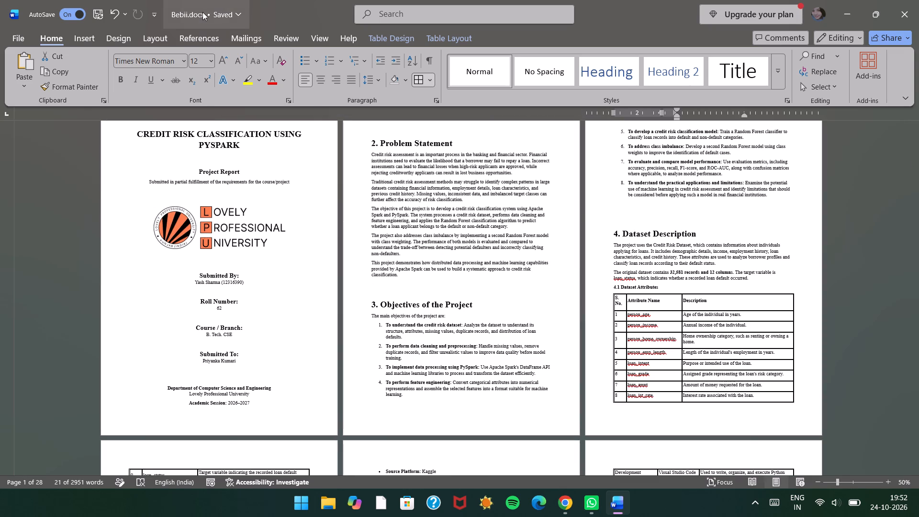
click(154, 69)
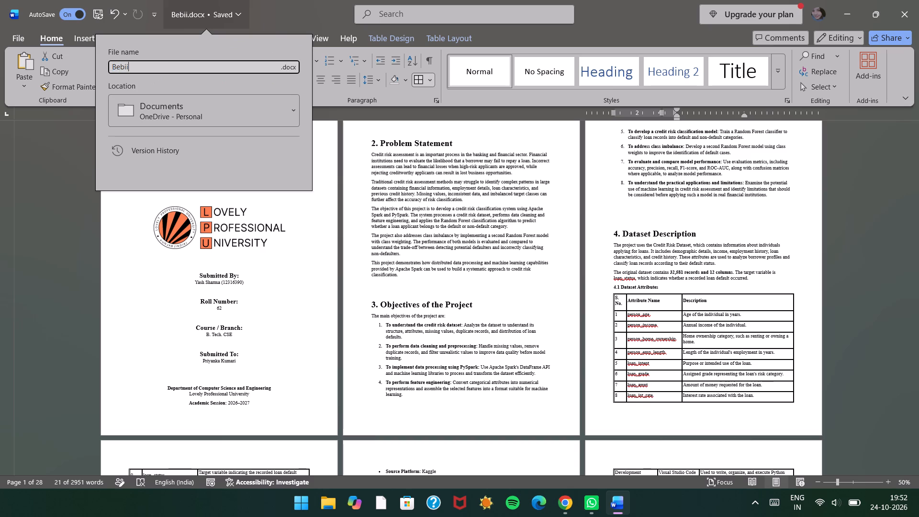
Rename the document file as BebiiRoxx.
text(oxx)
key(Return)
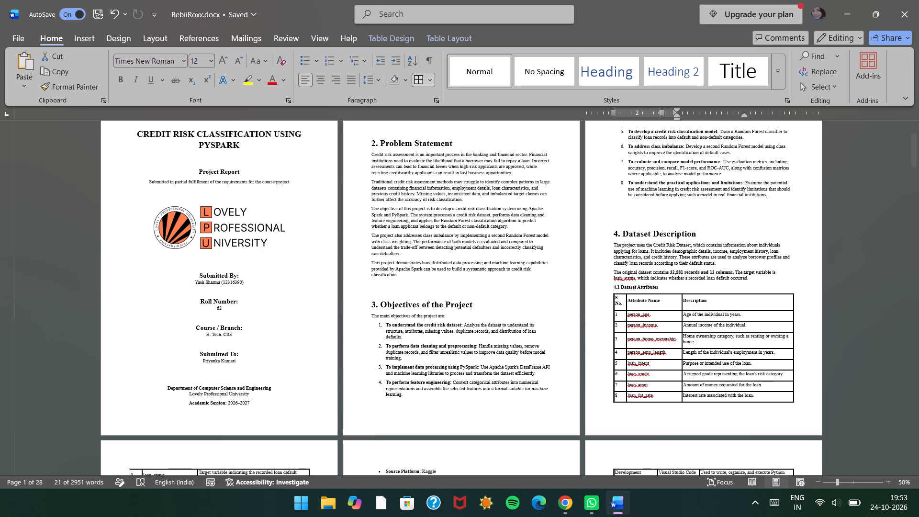
Review the whole report from the title page through the code screenshots to the Result Analysis and Conclusion sections.
scroll(856, 384, down, 3)
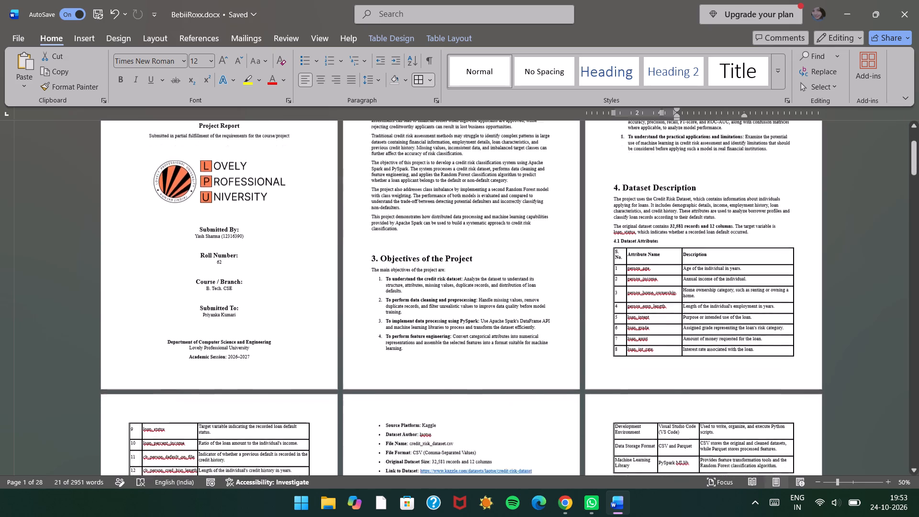
scroll(856, 384, down, 4)
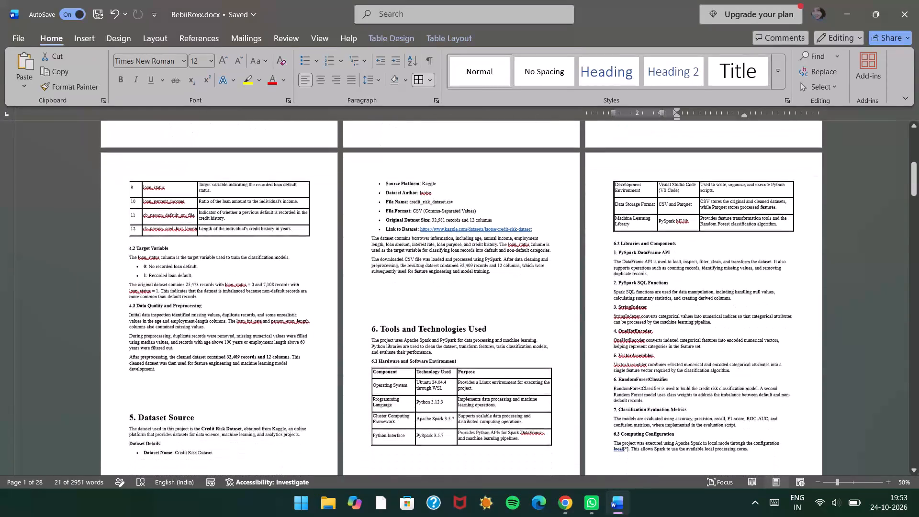
scroll(856, 384, down, 7)
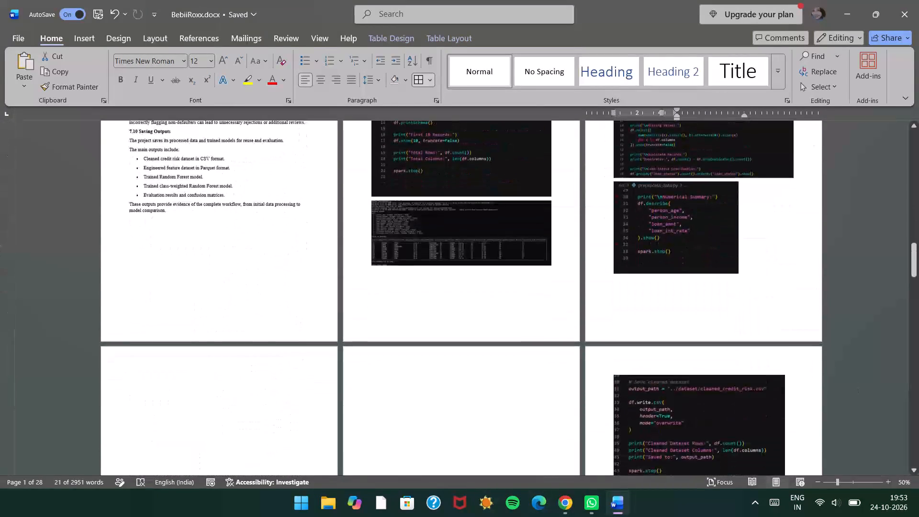
scroll(856, 384, down, 8)
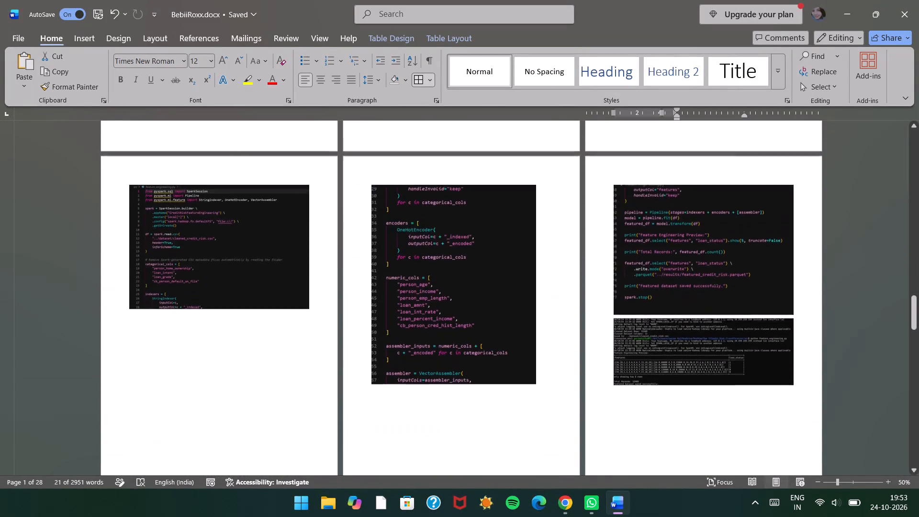
scroll(856, 384, down, 5)
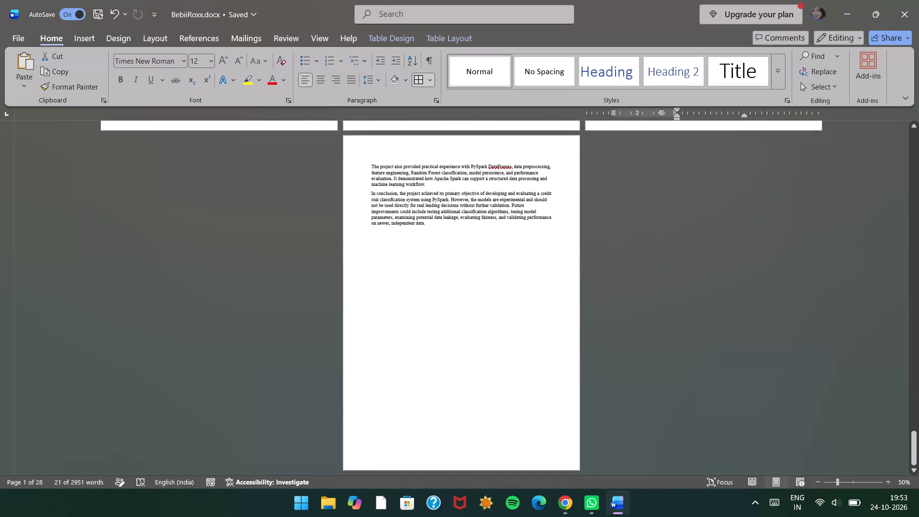
scroll(856, 384, up, 3)
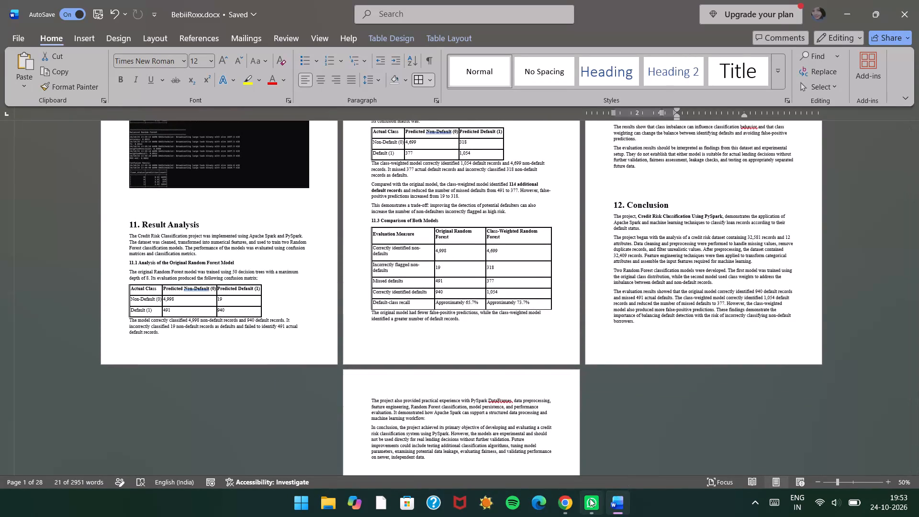